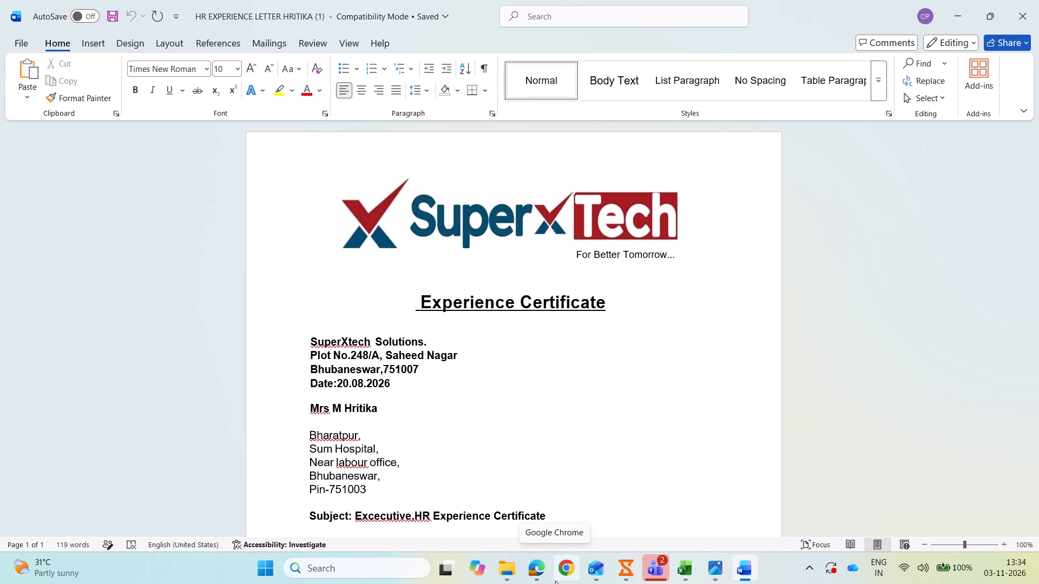
Switch to Edge and open the NOV'26 sheet of the SXT_ATTENDANCE SHEET_2026 workbook.
{"action": "left_click", "coordinate": [541, 570]}
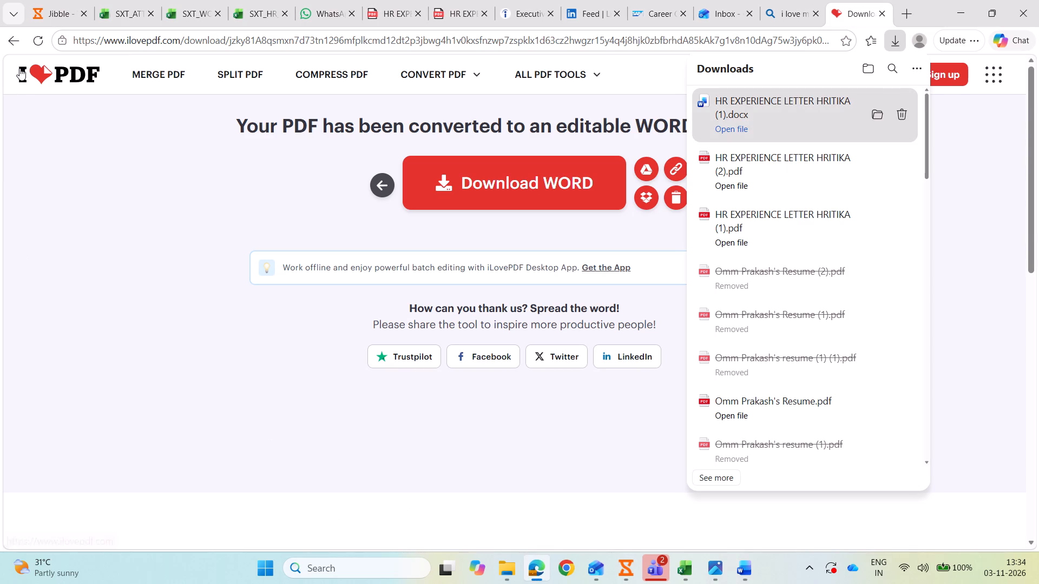
{"action": "left_click", "coordinate": [114, 12]}
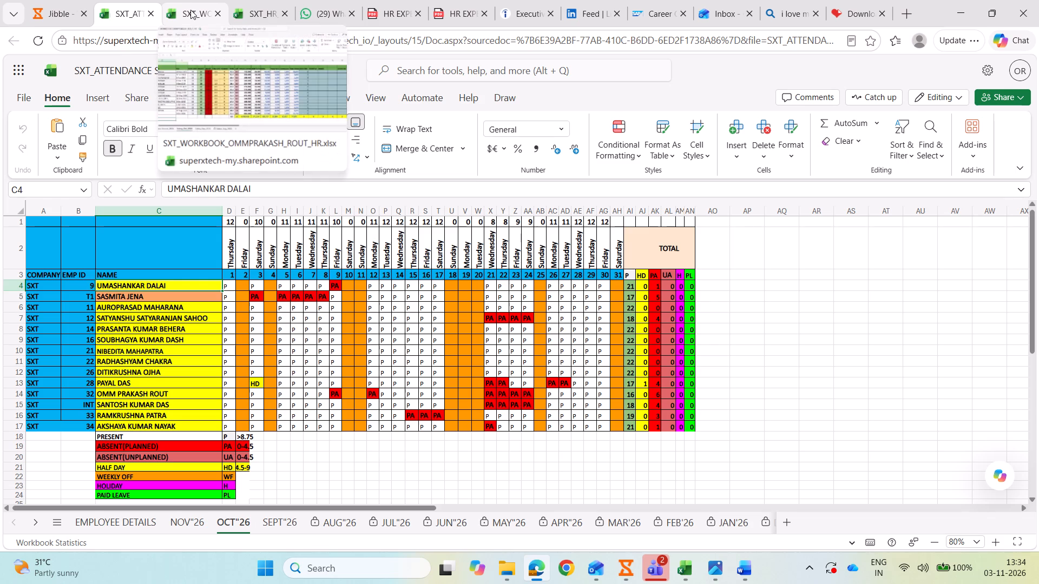
{"action": "left_click", "coordinate": [185, 519]}
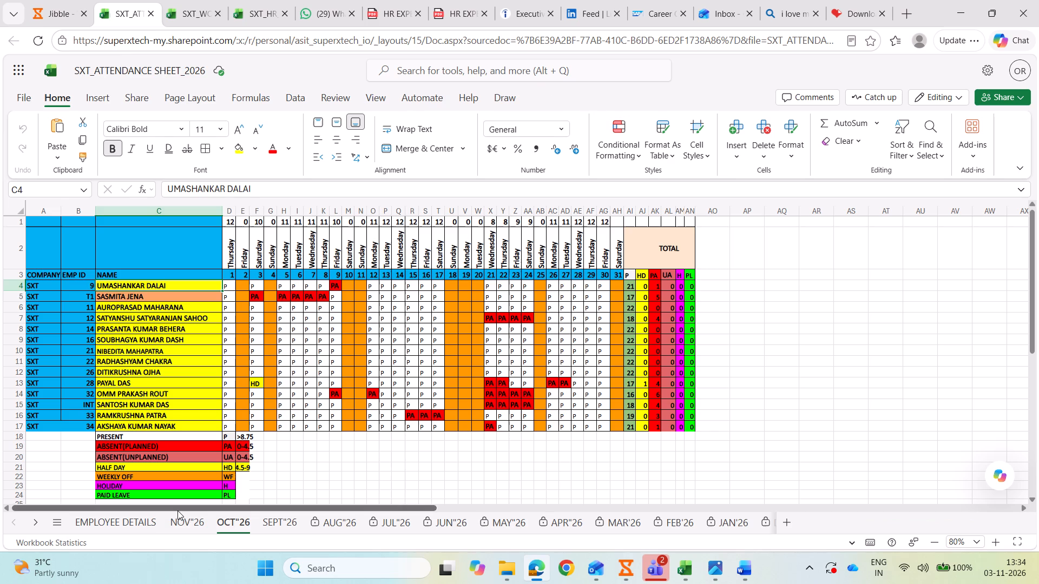
{"action": "left_click", "coordinate": [186, 528]}
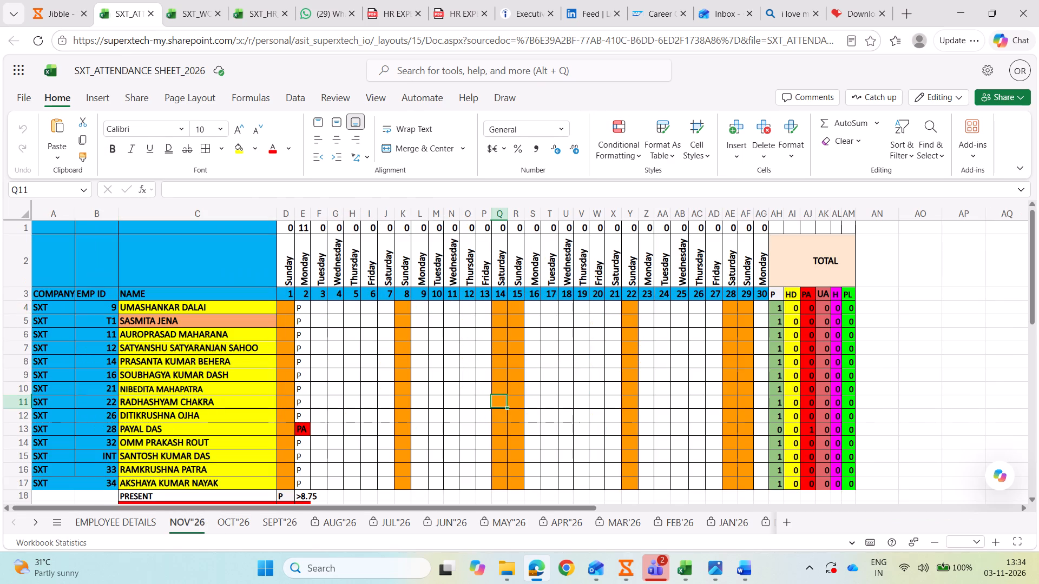
Check the clocked-in members on the Jibble dashboard and enter P for 3 November in row 15 of the attendance sheet.
{"action": "left_click", "coordinate": [44, 7]}
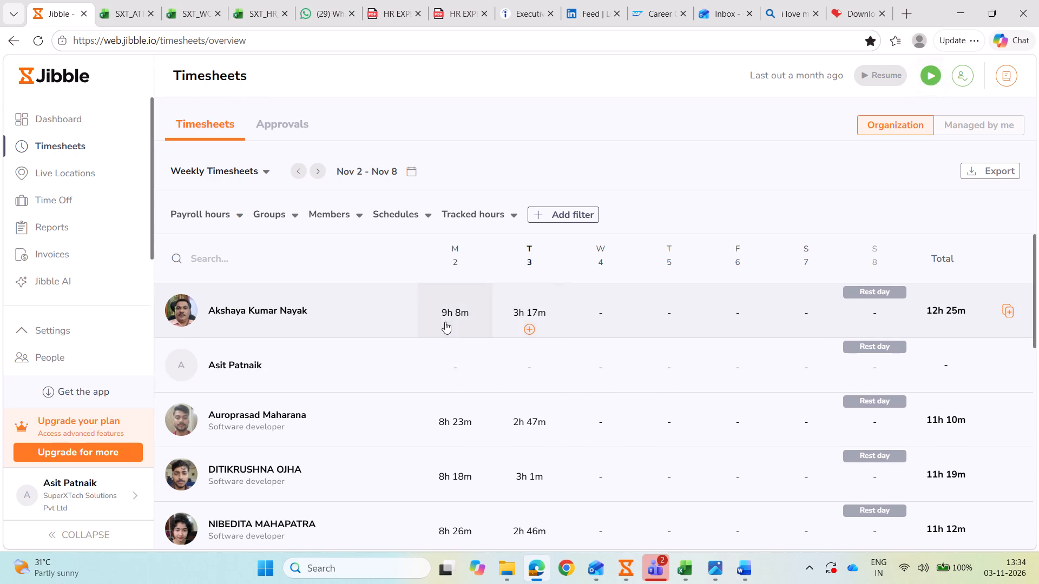
{"action": "left_click", "coordinate": [71, 116]}
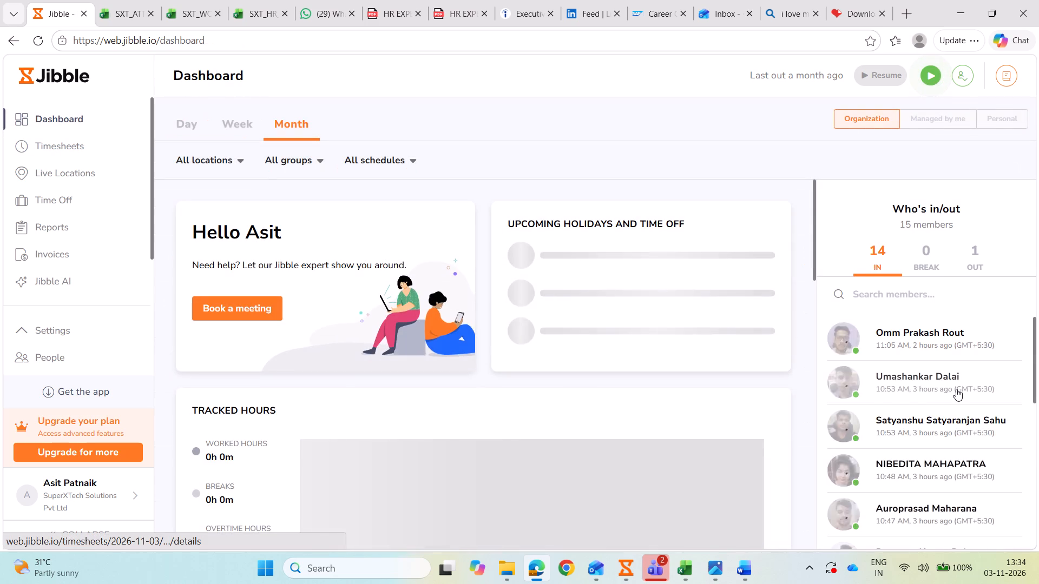
{"action": "scroll", "coordinate": [923, 362], "scroll_direction": "down", "scroll_amount": 1}
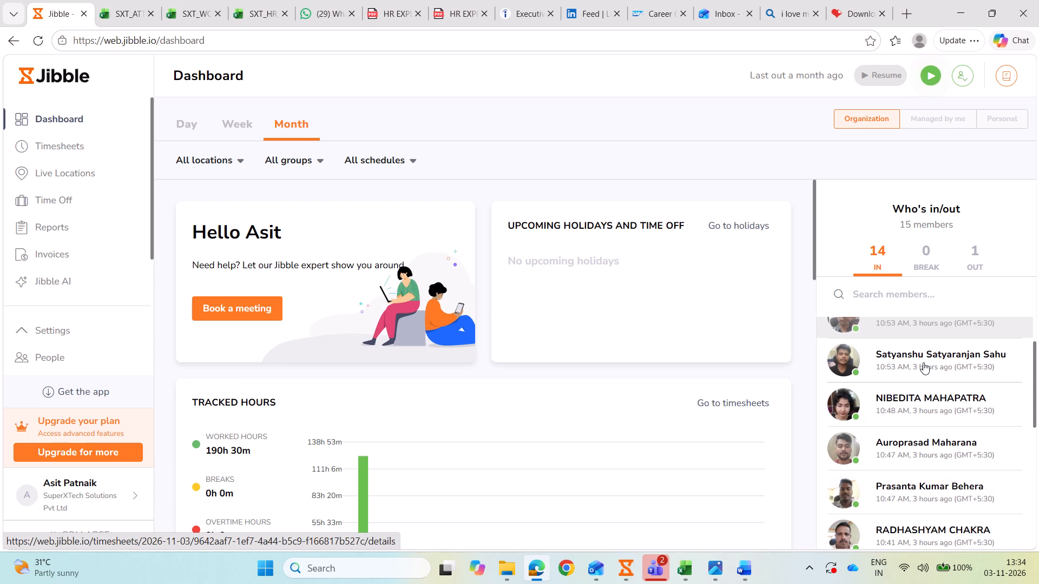
{"action": "scroll", "coordinate": [923, 364], "scroll_direction": "down", "scroll_amount": 10}
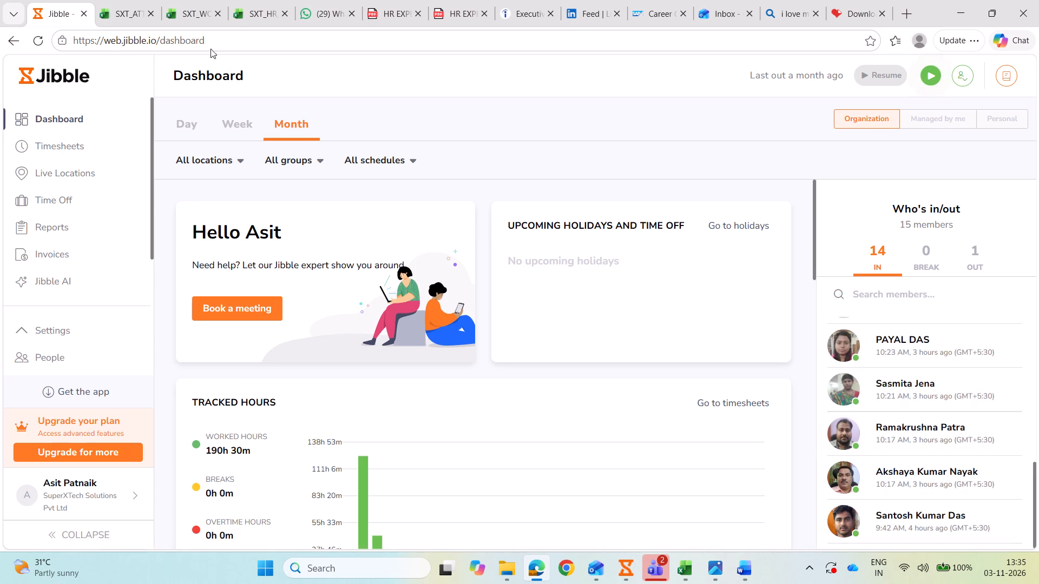
{"action": "left_click", "coordinate": [128, 16]}
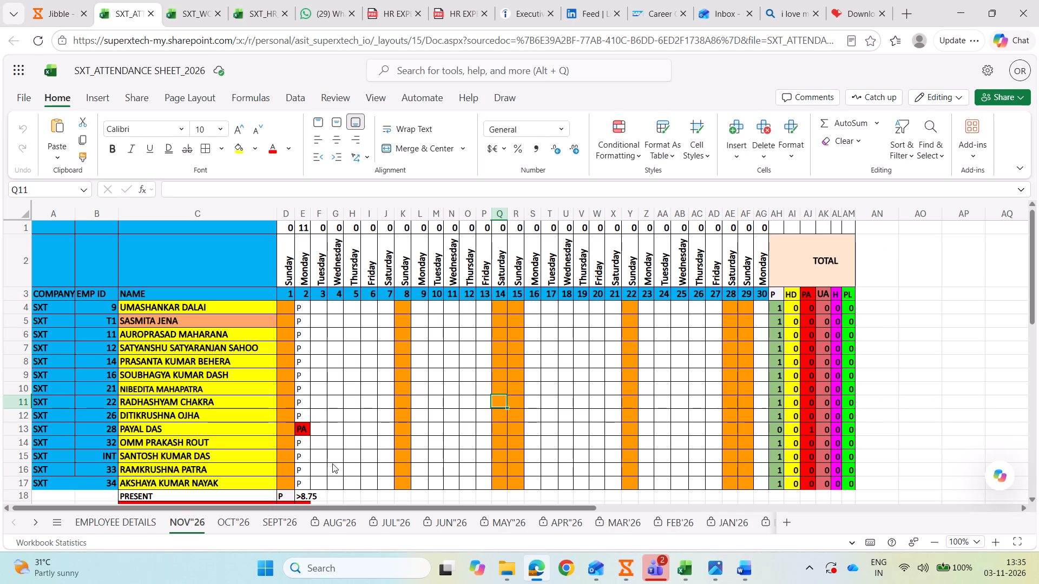
{"action": "left_click", "coordinate": [322, 457]}
{"action": "left_click", "coordinate": [322, 457]}
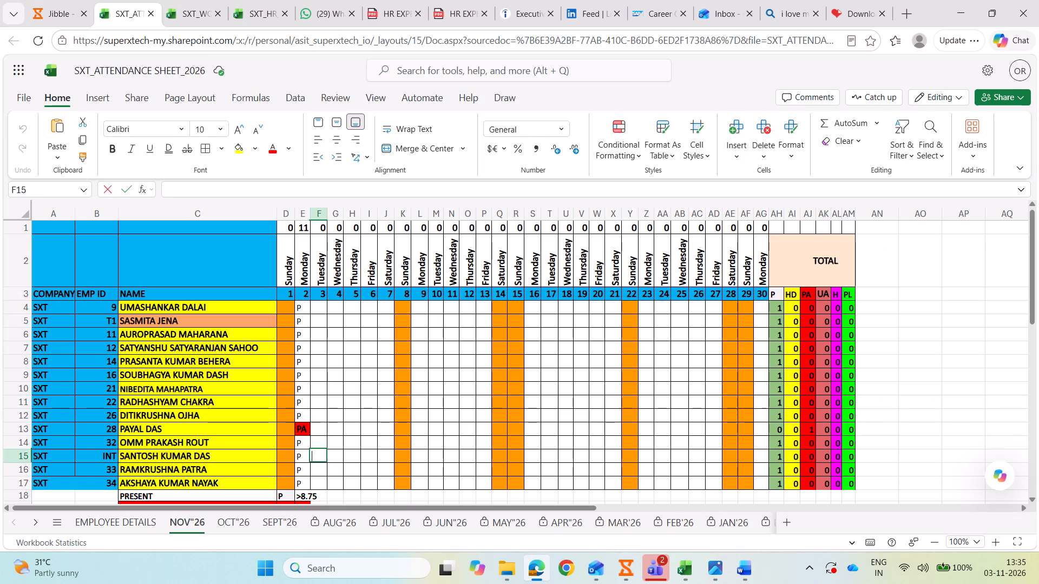
{"action": "key", "text": "p"}
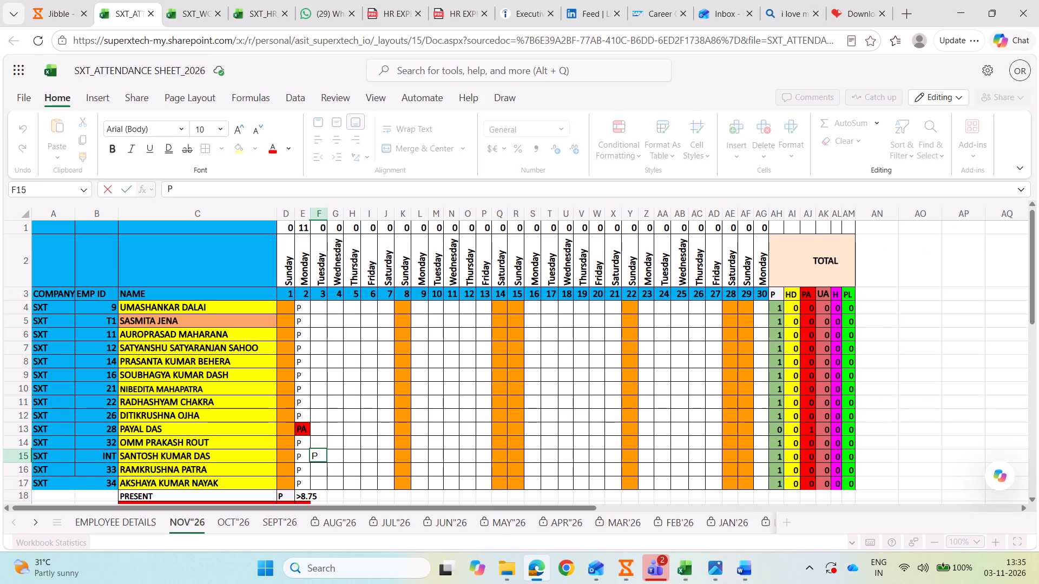
Copy the P from cell E14 with its formatting into cell F15.
{"action": "left_click", "coordinate": [305, 445]}
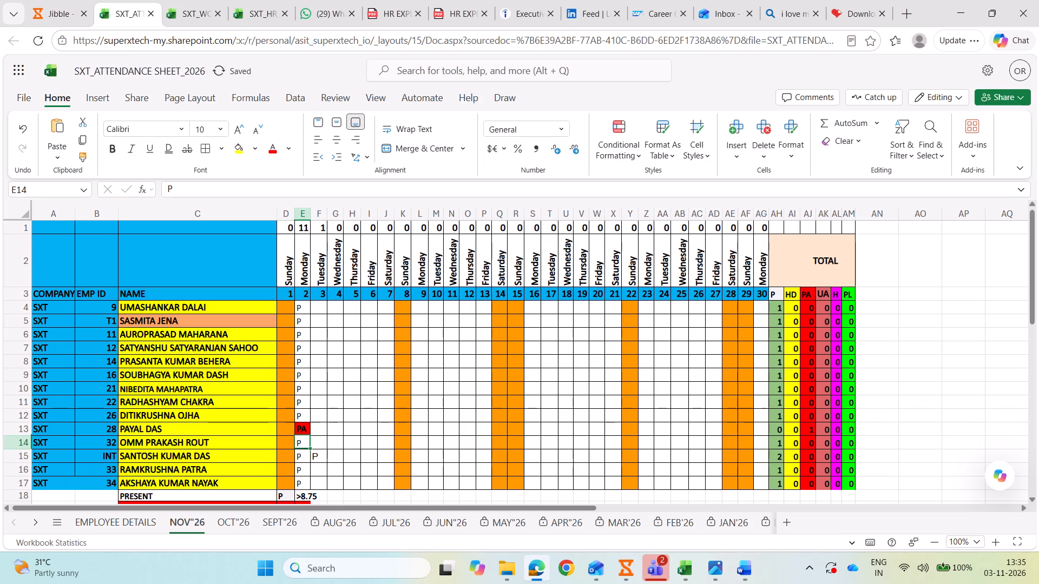
{"action": "key", "text": "ctrl+c"}
{"action": "left_click", "coordinate": [317, 453]}
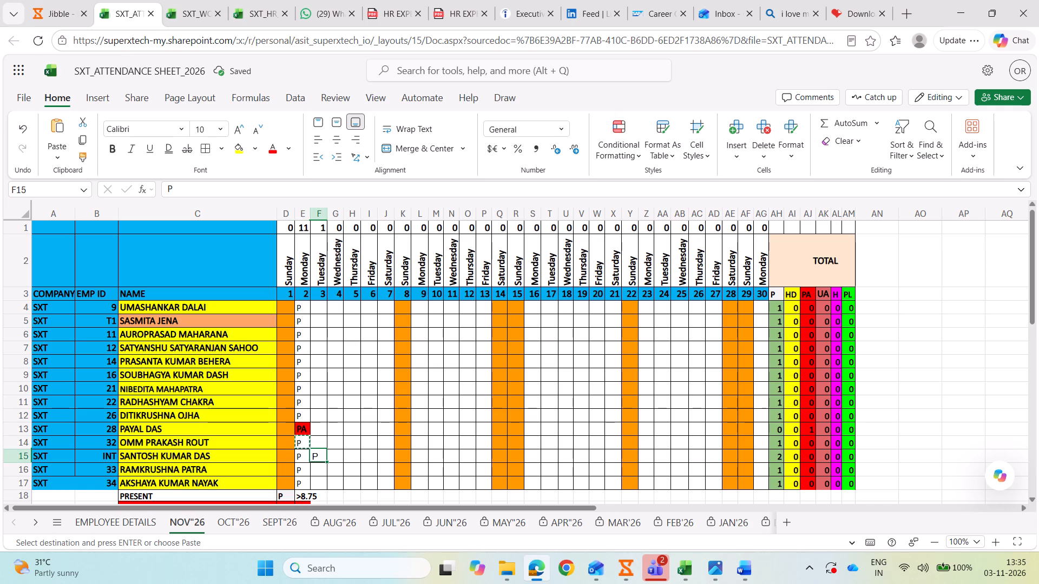
{"action": "key", "text": "ctrl+v"}
Mark the employees in rows 17, 16 and 5 as P for 3 November.
{"action": "left_click", "coordinate": [317, 486]}
{"action": "key", "text": "p"}
{"action": "left_click", "coordinate": [318, 472]}
{"action": "key", "text": "p"}
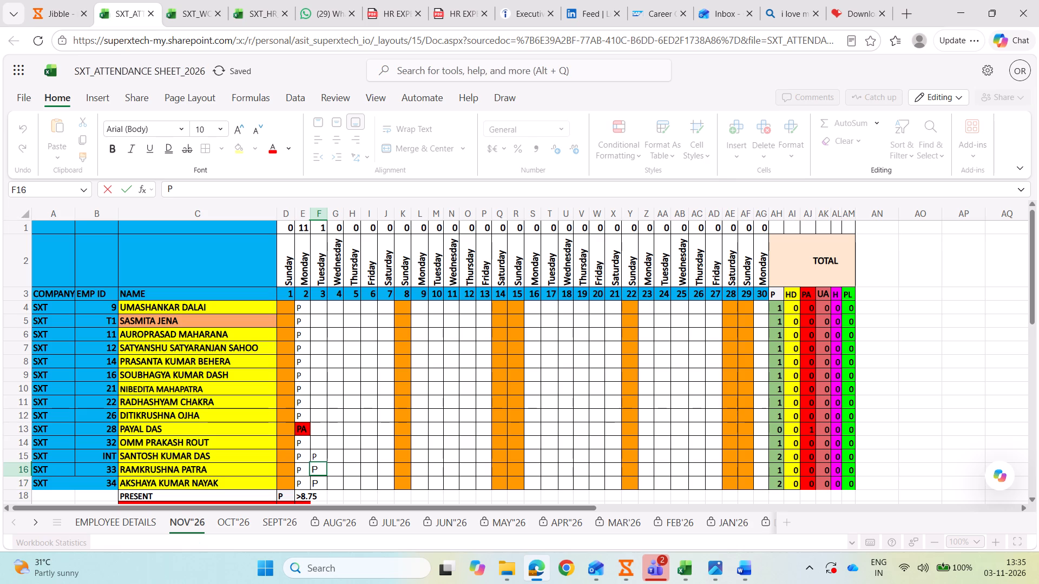
{"action": "left_click", "coordinate": [318, 324]}
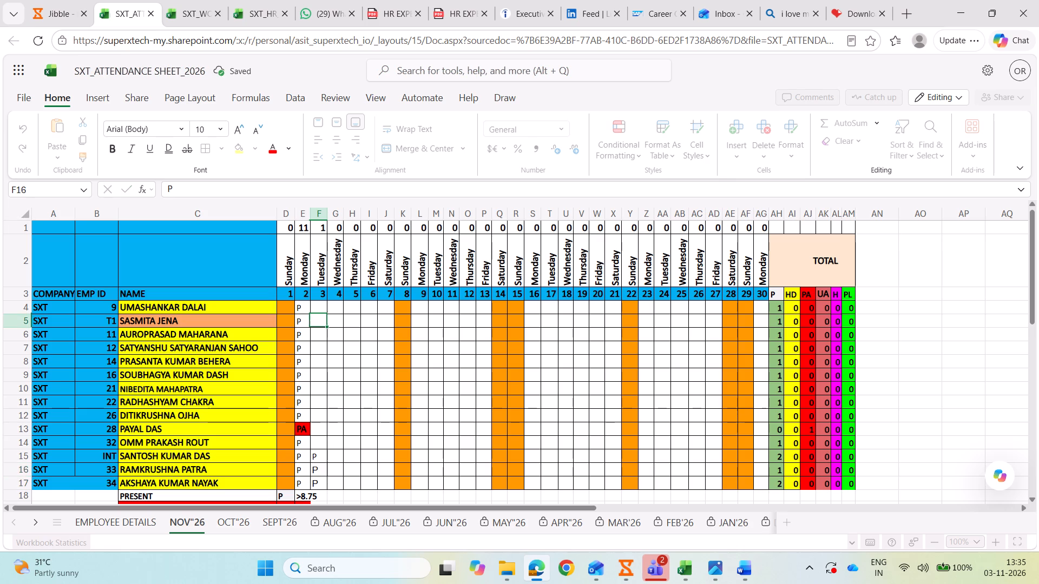
{"action": "key", "text": "p"}
Check the next clocked-in members in Jibble and mark rows 13, 9 and 12 as P for 3 November.
{"action": "left_click", "coordinate": [59, 12]}
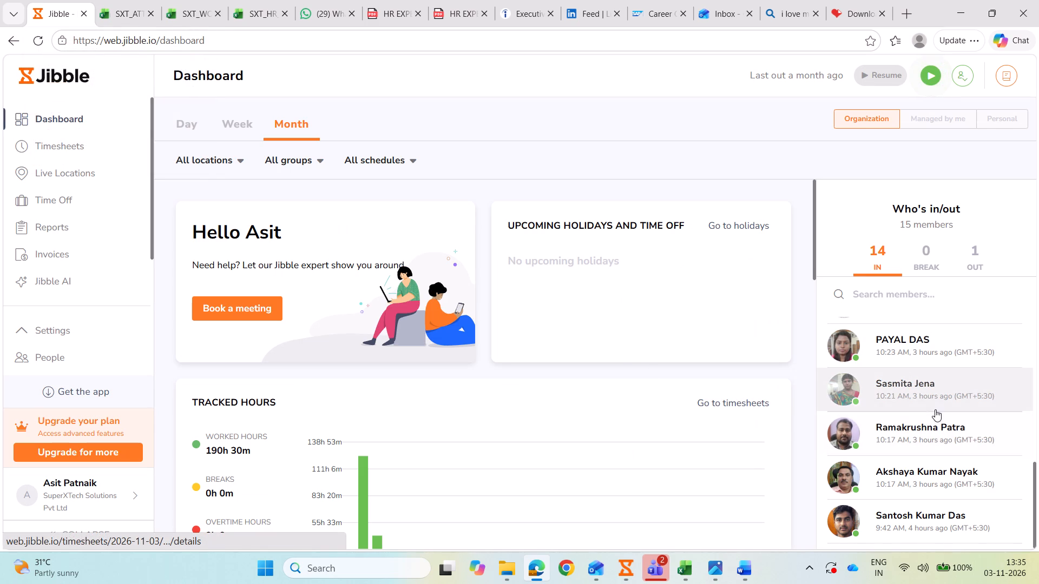
{"action": "scroll", "coordinate": [934, 408], "scroll_direction": "up", "scroll_amount": 2}
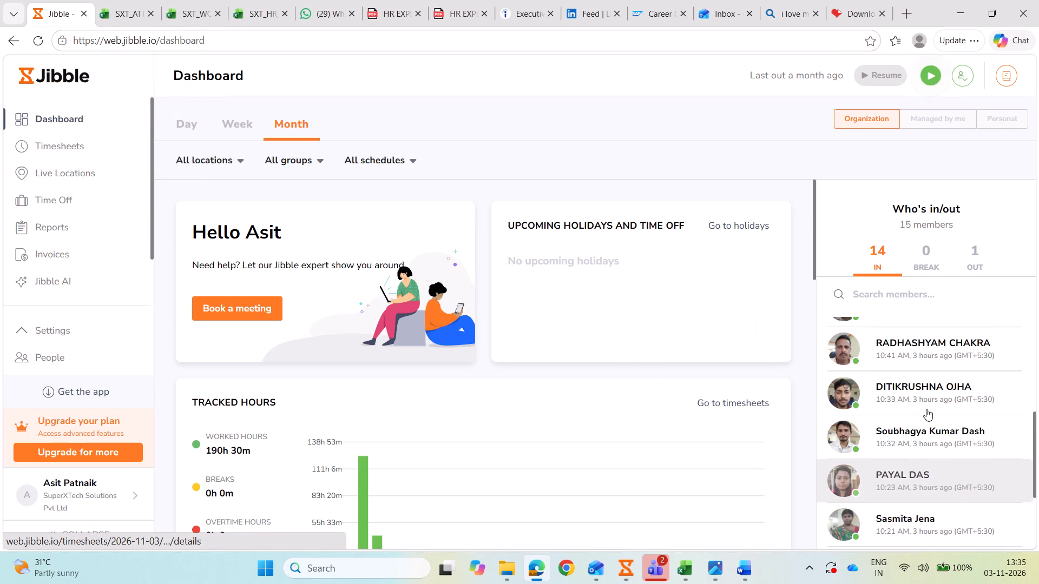
{"action": "left_click", "coordinate": [101, 10]}
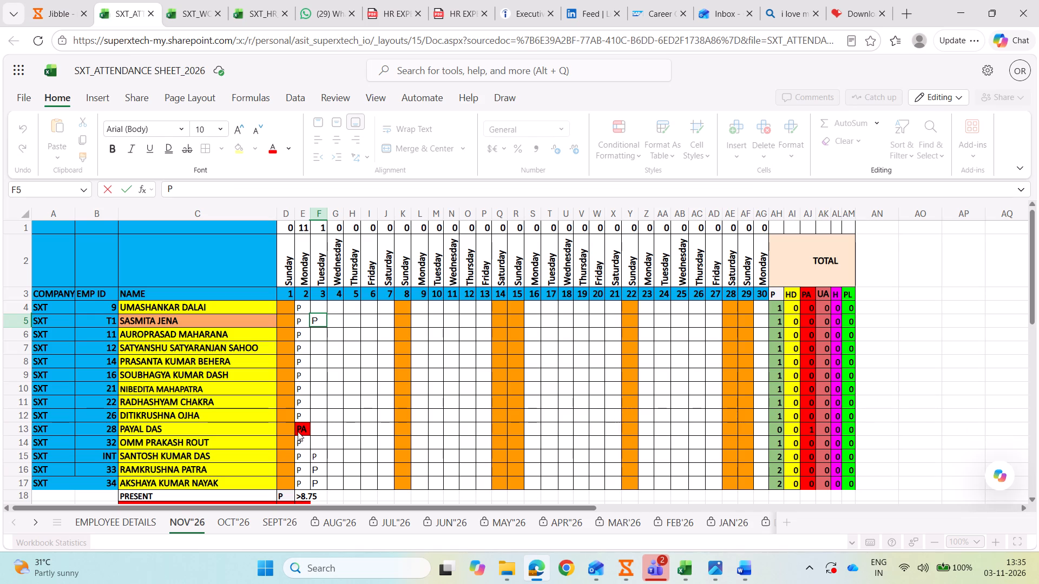
{"action": "double_click", "coordinate": [321, 429]}
{"action": "key", "text": "p"}
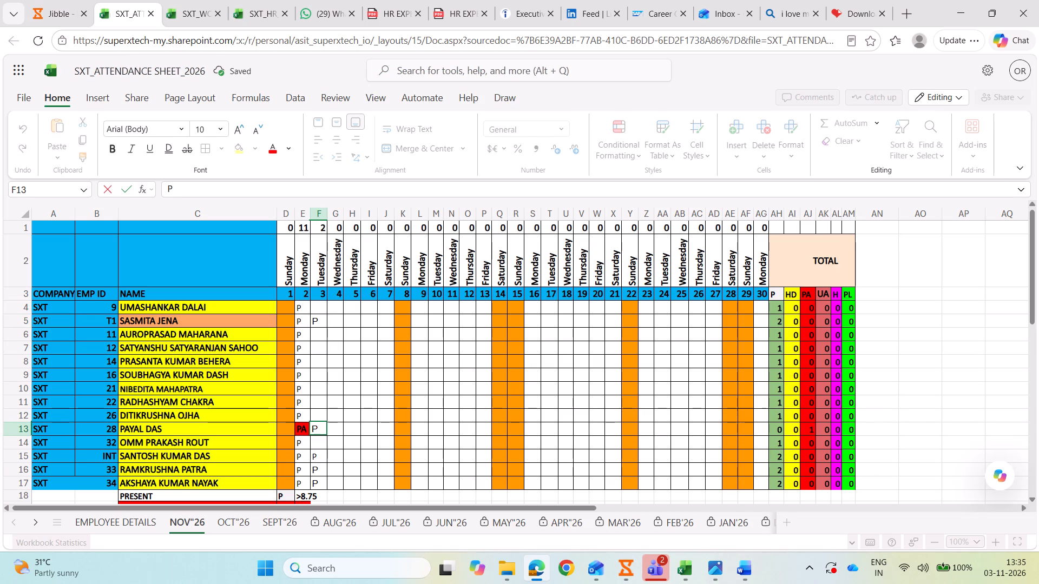
{"action": "left_click", "coordinate": [317, 374]}
{"action": "key", "text": "p"}
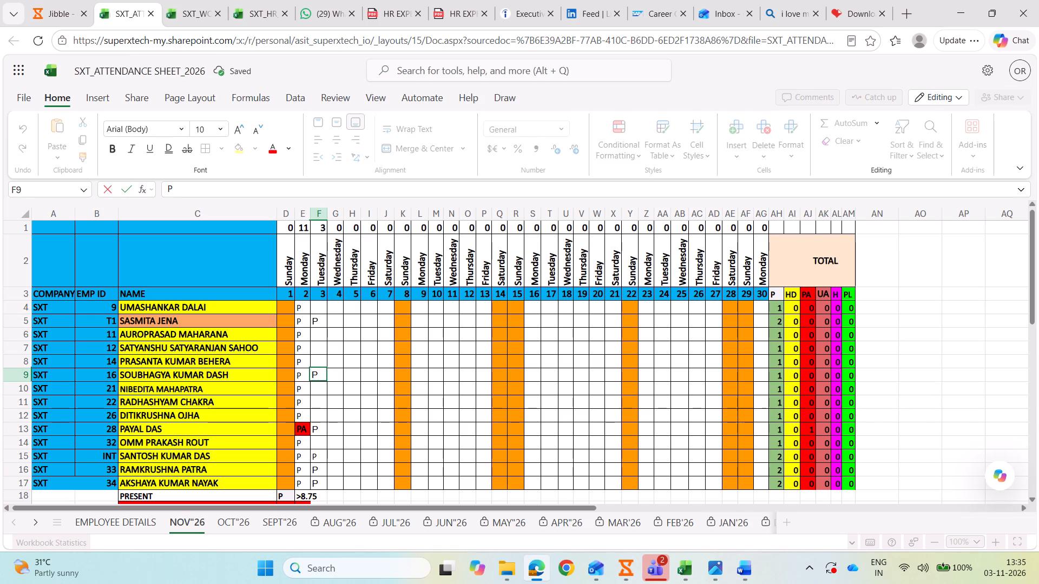
{"action": "left_click", "coordinate": [325, 414]}
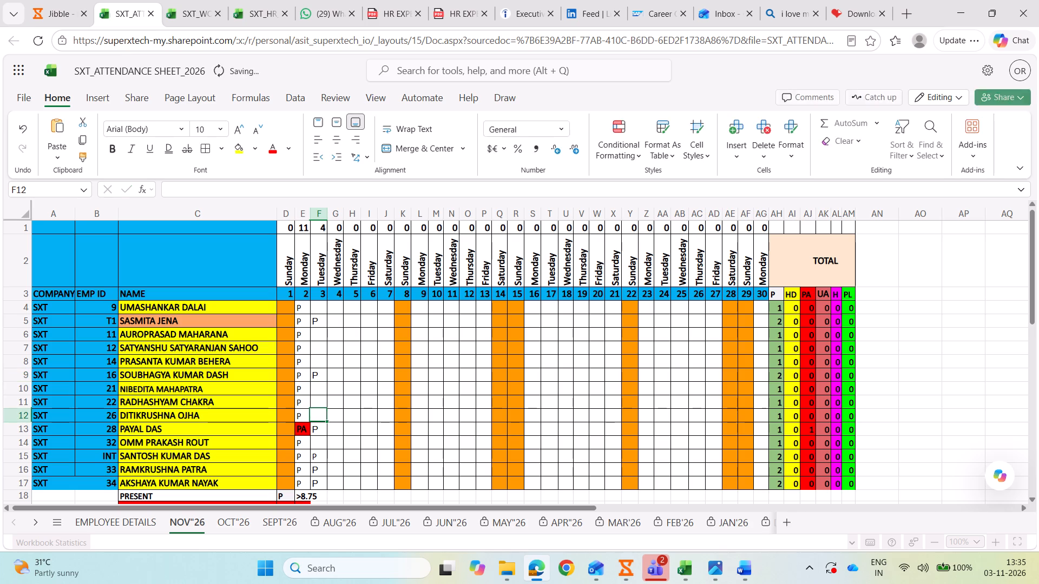
{"action": "key", "text": "p"}
Check further clocked-in members in Jibble and mark rows 11, 8 and 6 as P for 3 November.
{"action": "left_click", "coordinate": [58, 22]}
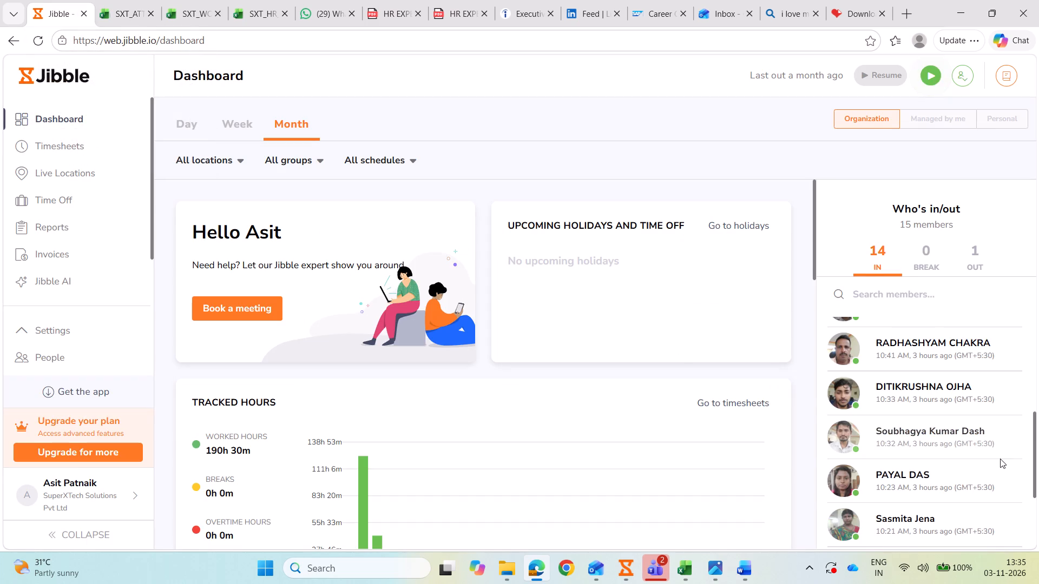
{"action": "left_click", "coordinate": [925, 390]}
{"action": "scroll", "coordinate": [925, 386], "scroll_direction": "up", "scroll_amount": 2}
{"action": "left_click", "coordinate": [104, 19]}
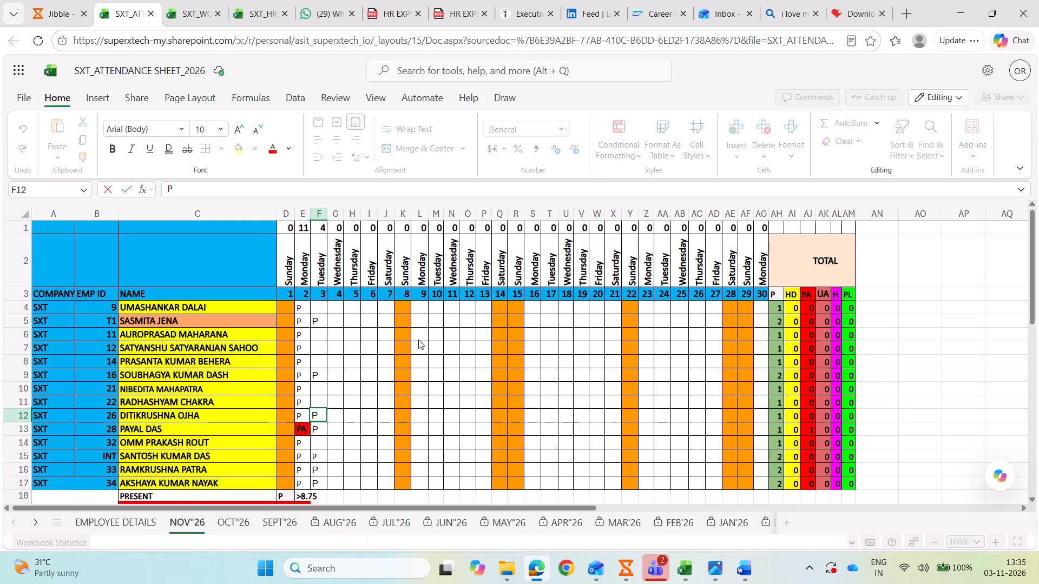
{"action": "left_click", "coordinate": [317, 401]}
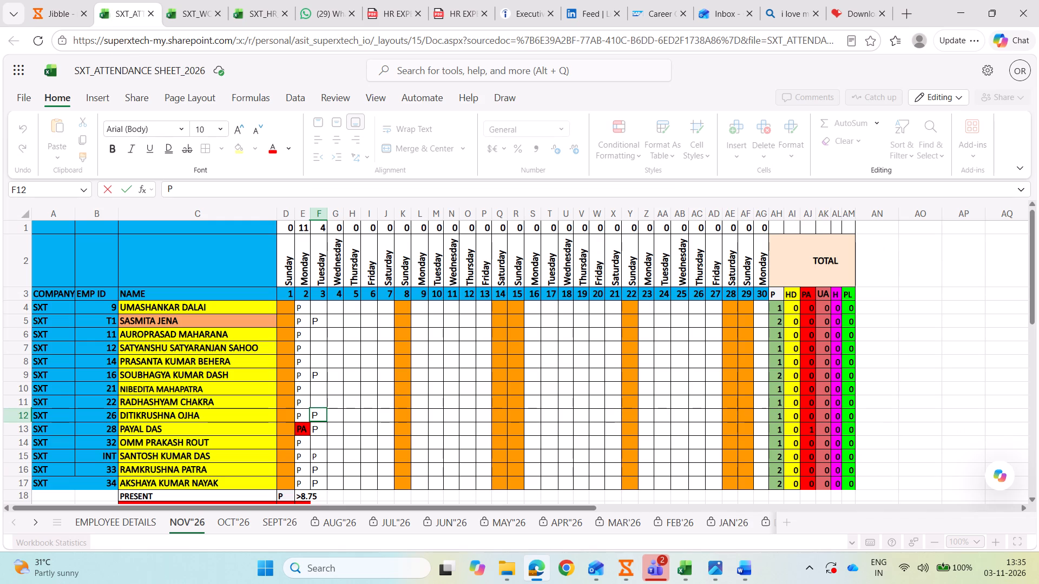
{"action": "left_click", "coordinate": [318, 401]}
{"action": "key", "text": "p"}
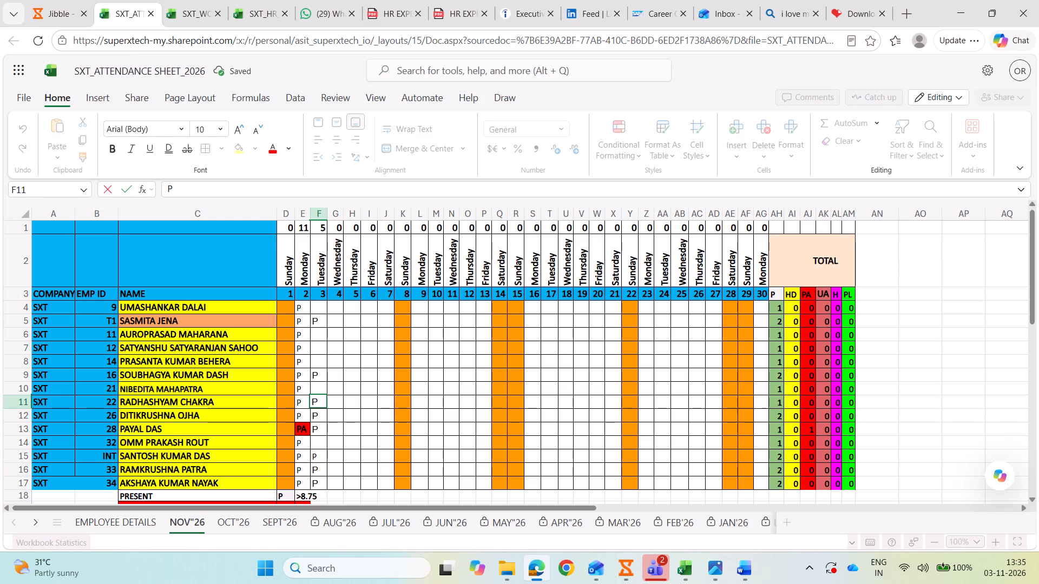
{"action": "left_click", "coordinate": [316, 360]}
{"action": "key", "text": "p"}
{"action": "left_click", "coordinate": [321, 339]}
{"action": "key", "text": "p"}
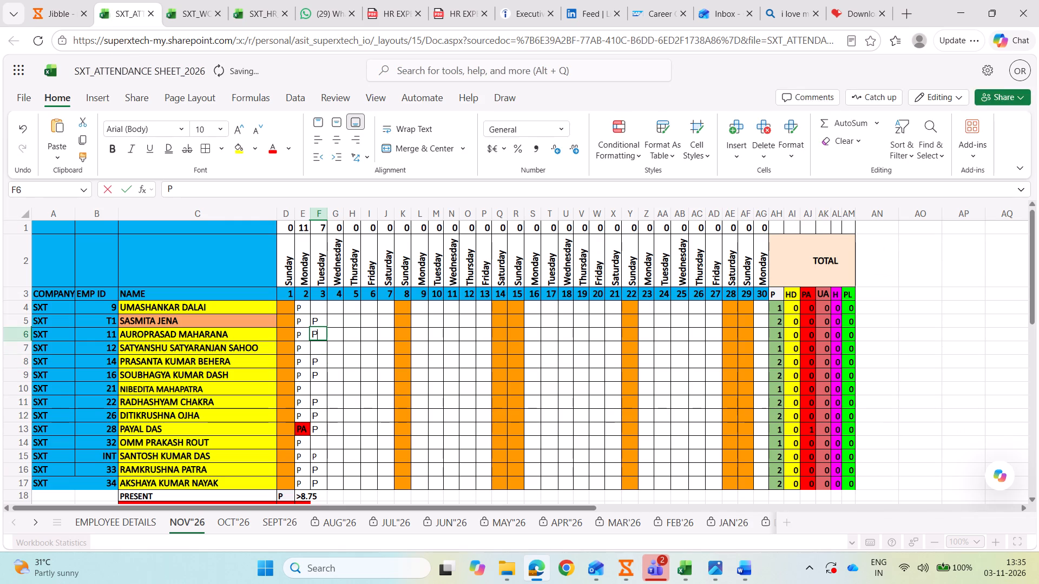
Check the latest clock-ins in Jibble and mark rows 10, 7, 4 and 14 as P for 3 November.
{"action": "left_click", "coordinate": [61, 7]}
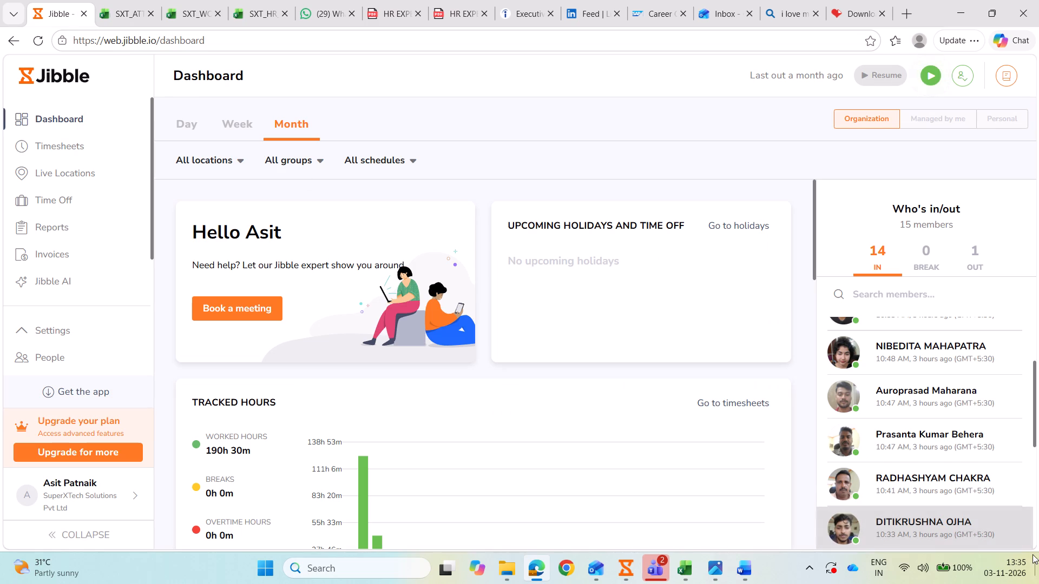
{"action": "scroll", "coordinate": [943, 395], "scroll_direction": "up", "scroll_amount": 2}
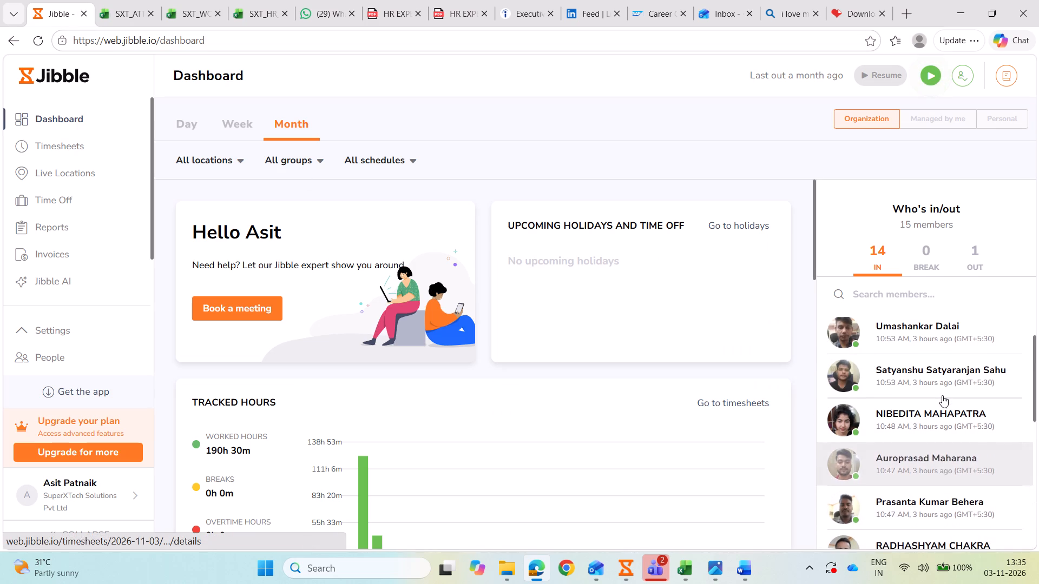
{"action": "left_click", "coordinate": [127, 10]}
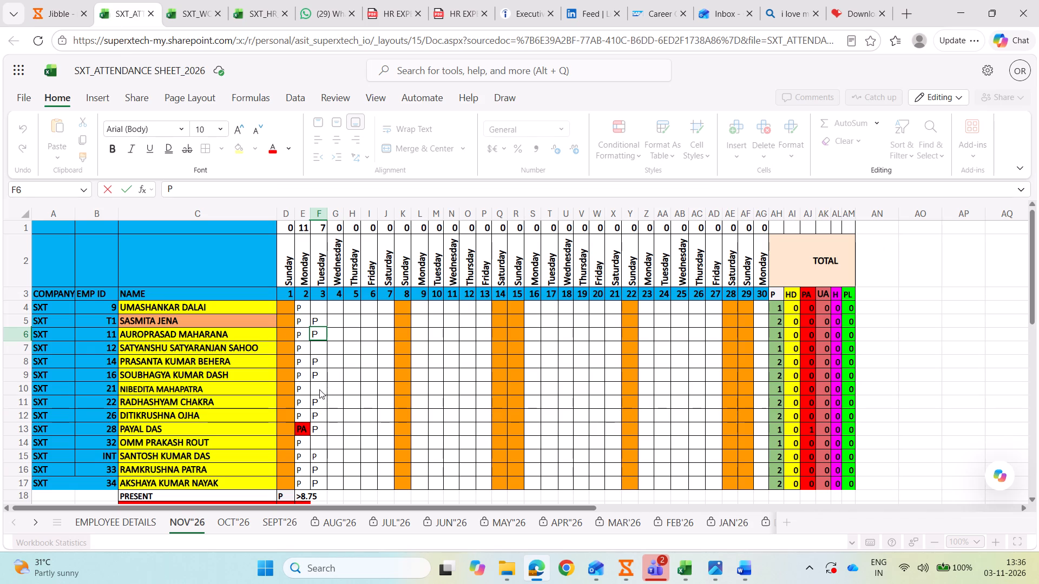
{"action": "double_click", "coordinate": [319, 389]}
{"action": "key", "text": "p"}
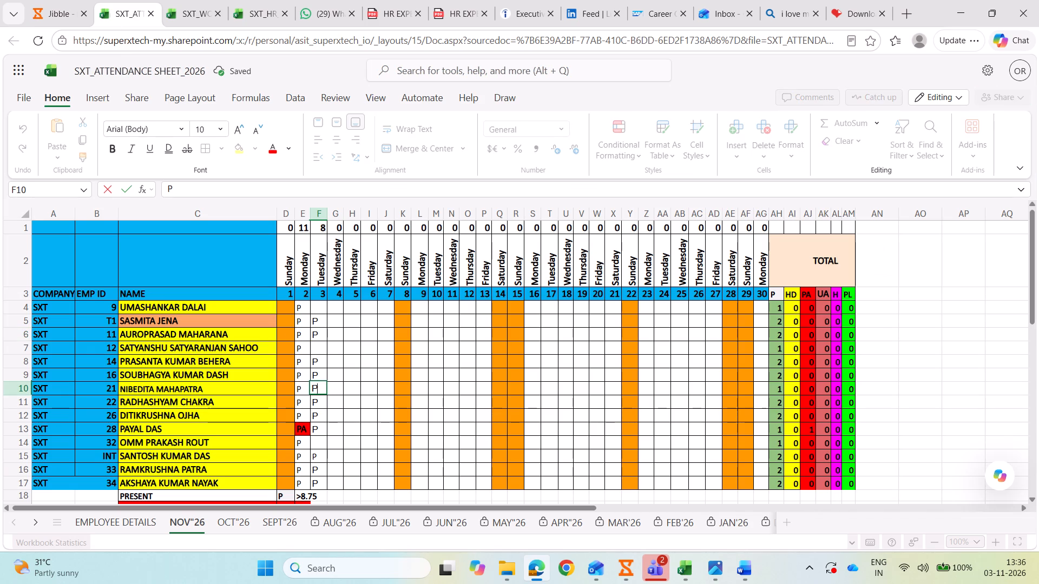
{"action": "left_click", "coordinate": [321, 348]}
{"action": "key", "text": "p"}
{"action": "left_click", "coordinate": [323, 307]}
{"action": "key", "text": "p"}
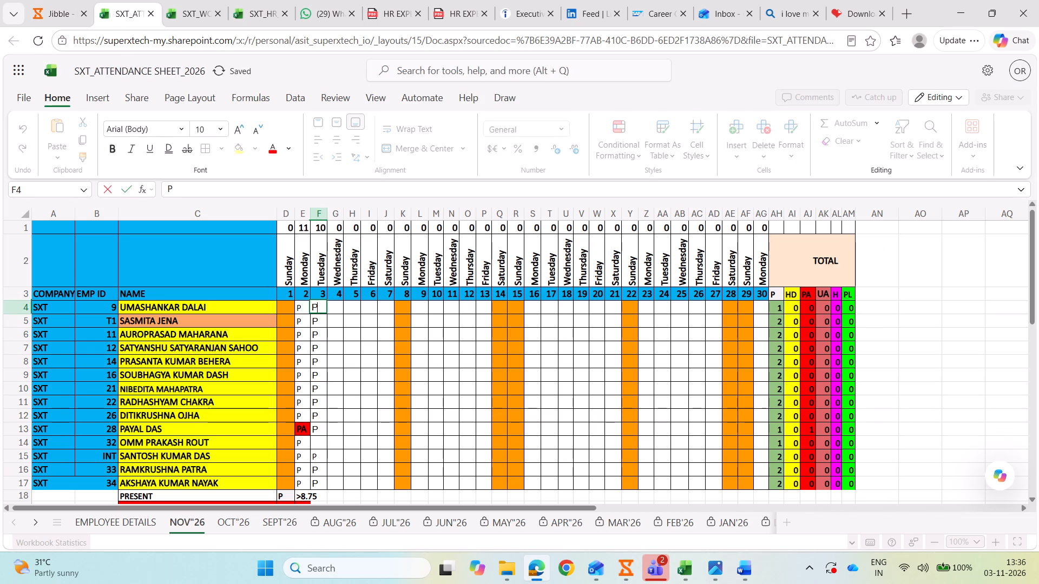
{"action": "left_click", "coordinate": [318, 443]}
{"action": "key", "text": "p"}
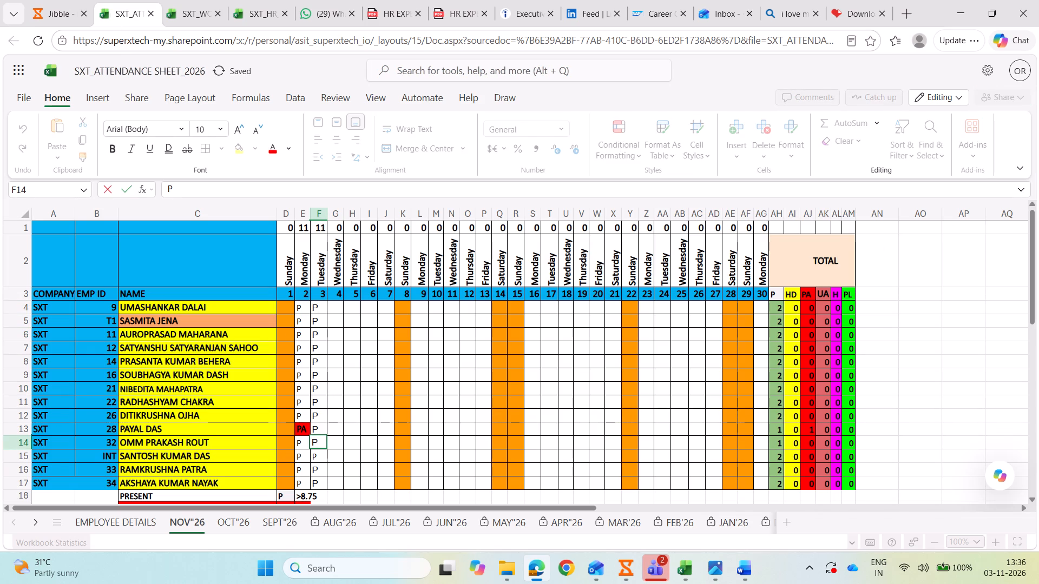
{"action": "left_click", "coordinate": [298, 308]}
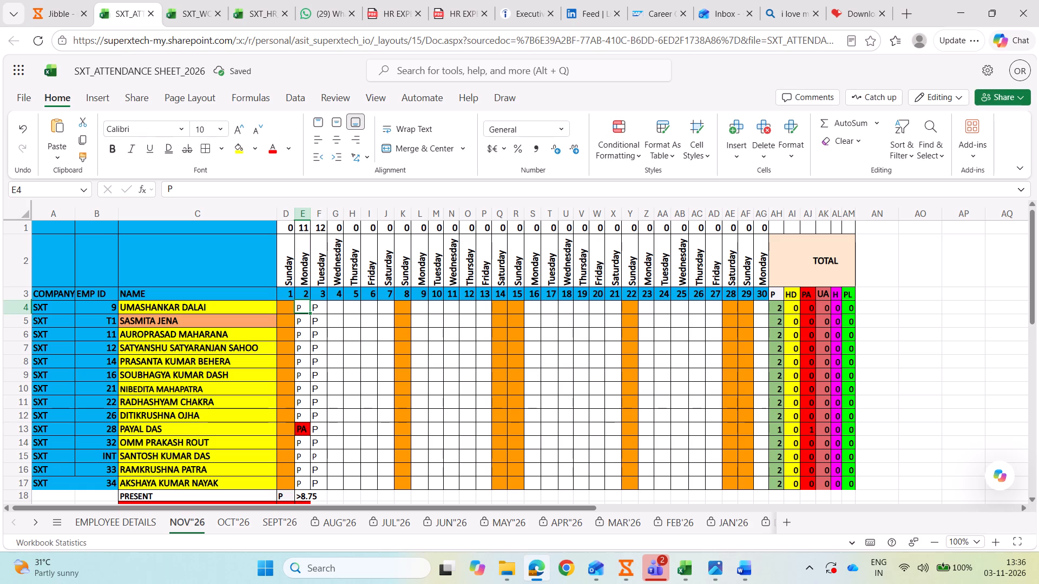
Fill row 4's P from 2 November into 3 November, and fill it down that column through row 17.
{"action": "left_click_drag", "start_coordinate": [310, 314], "coordinate": [315, 312]}
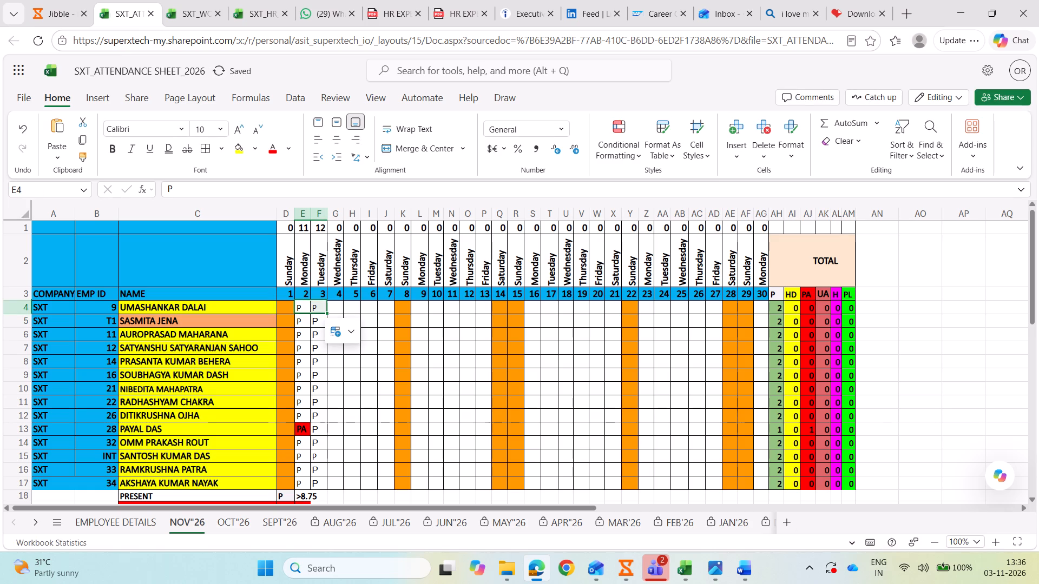
{"action": "left_click_drag", "start_coordinate": [327, 313], "coordinate": [320, 344]}
{"action": "left_click", "coordinate": [369, 346]}
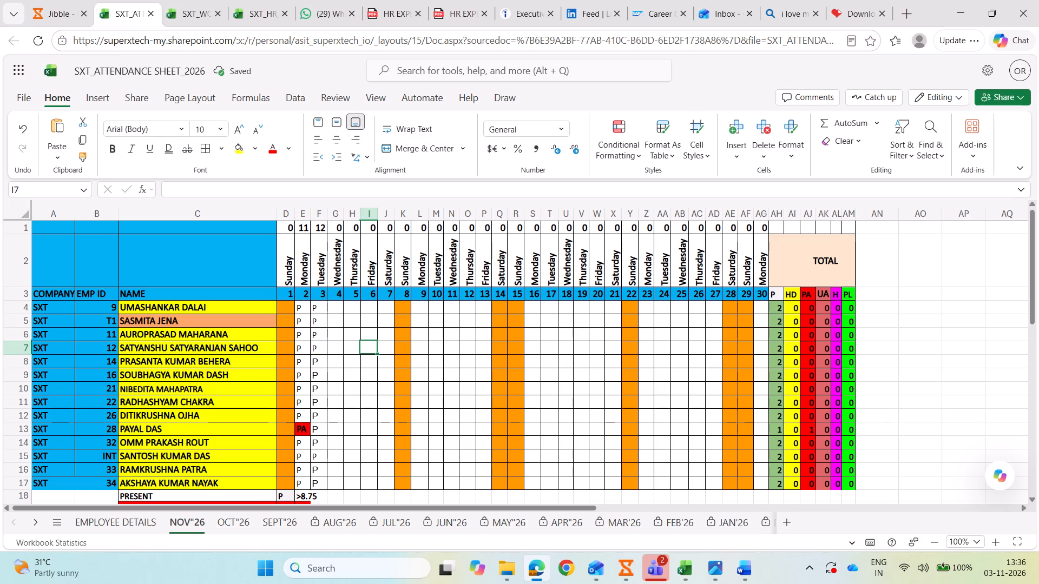
{"action": "left_click", "coordinate": [324, 347]}
{"action": "left_click_drag", "start_coordinate": [328, 353], "coordinate": [313, 477]}
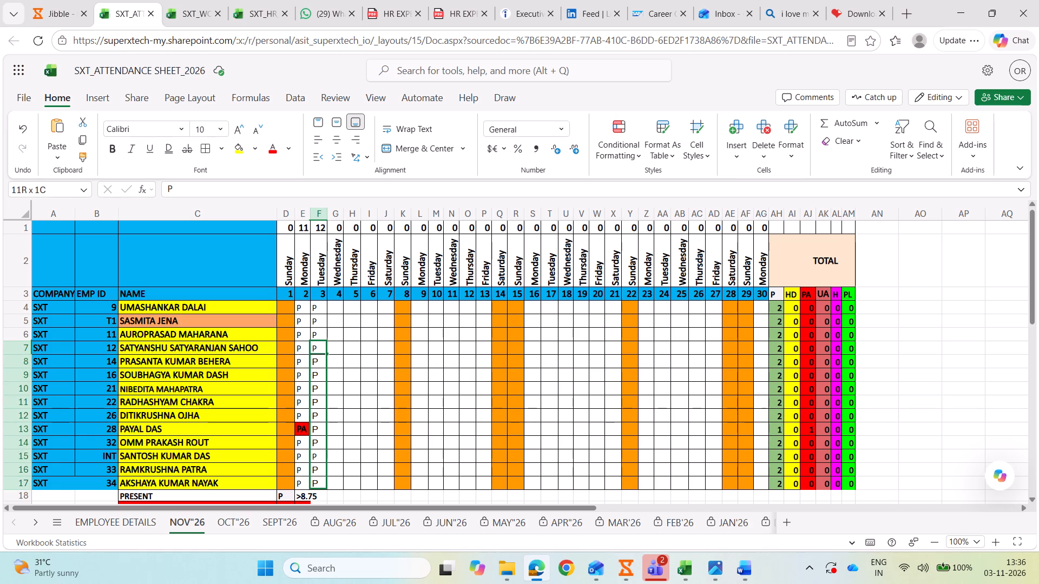
{"action": "left_click", "coordinate": [372, 379]}
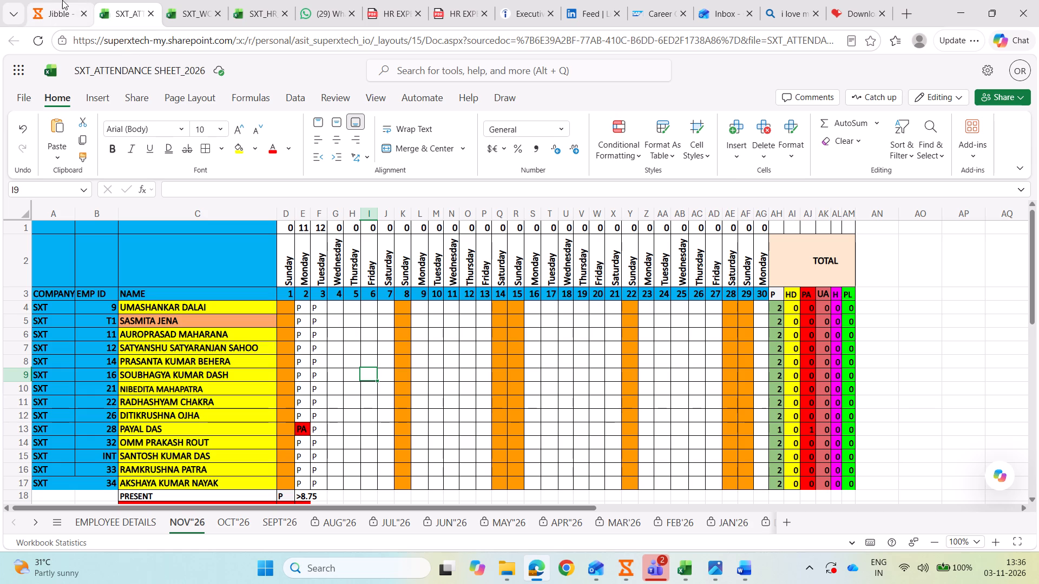
Check the clocked-in members in Jibble and look over the Salary_Oct_2026 sheet in the SXT HR workbook.
{"action": "left_click", "coordinate": [67, 22]}
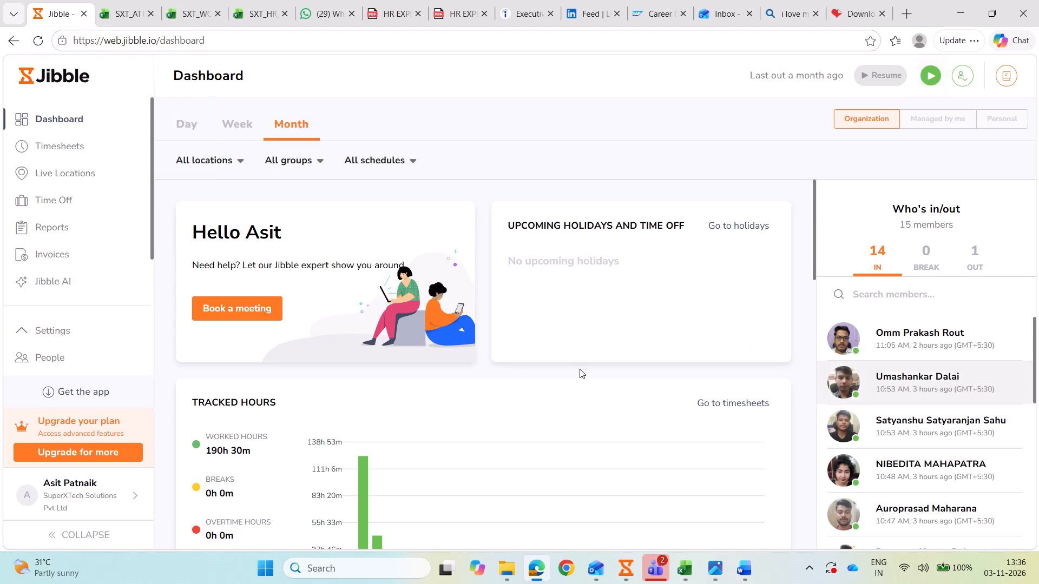
{"action": "left_click", "coordinate": [103, 10]}
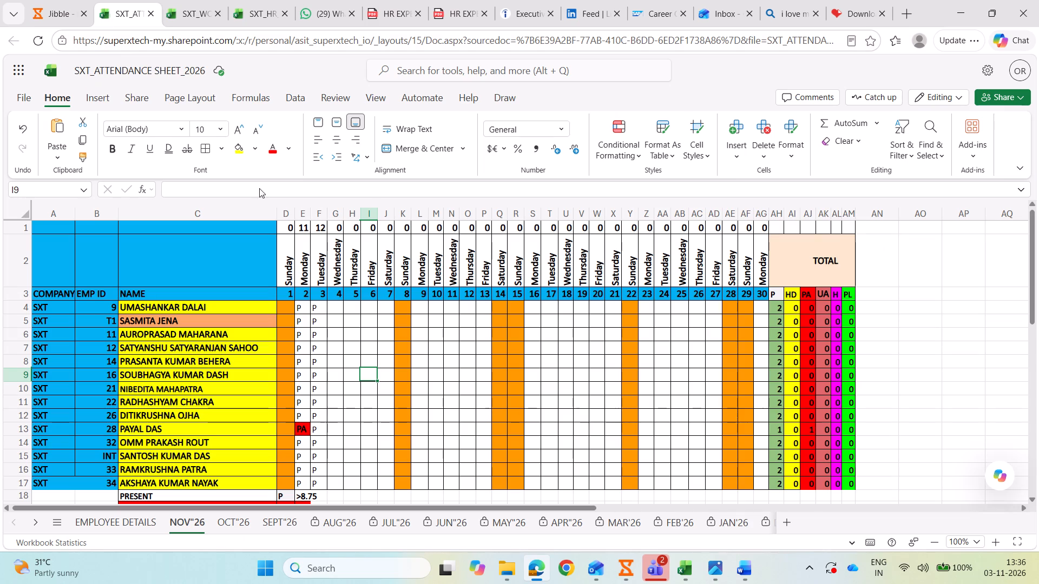
{"action": "left_click", "coordinate": [190, 15]}
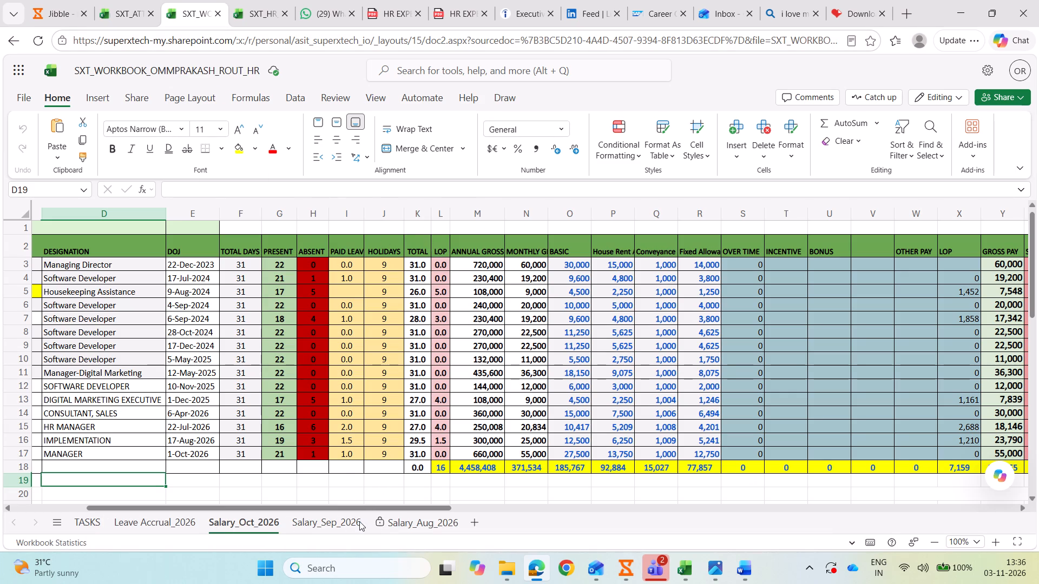
{"action": "left_click", "coordinate": [259, 520]}
{"action": "left_click_drag", "start_coordinate": [278, 506], "coordinate": [273, 516]}
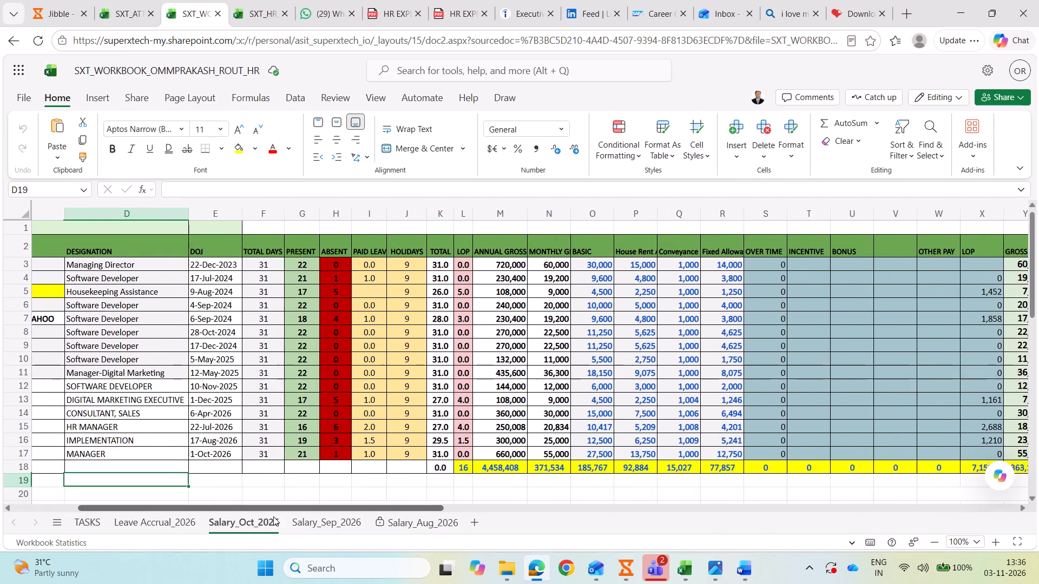
{"action": "left_click_drag", "start_coordinate": [273, 516], "coordinate": [327, 525]}
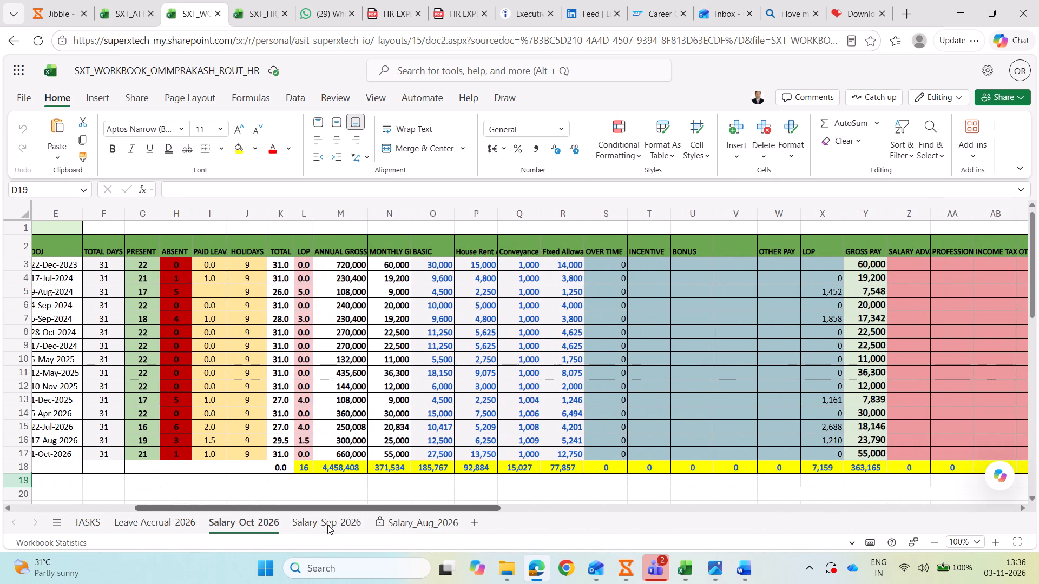
{"action": "left_click_drag", "start_coordinate": [327, 525], "coordinate": [156, 527]}
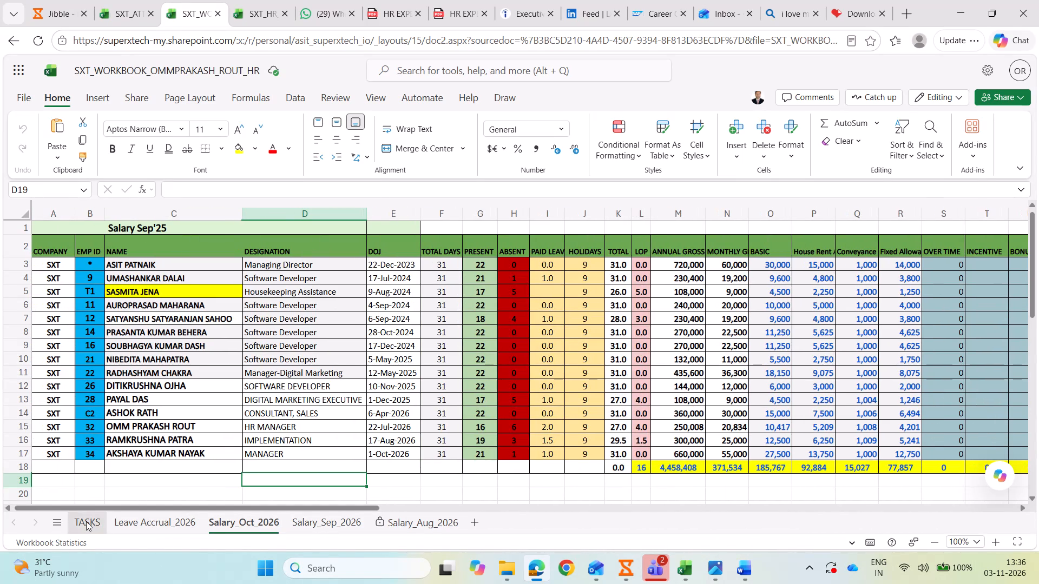
In the TASKS sheet, widen the Task column slightly and enter Recruitment as the task in row 2.
{"action": "left_click", "coordinate": [86, 521]}
{"action": "scroll", "coordinate": [117, 336], "scroll_direction": "up", "scroll_amount": 3}
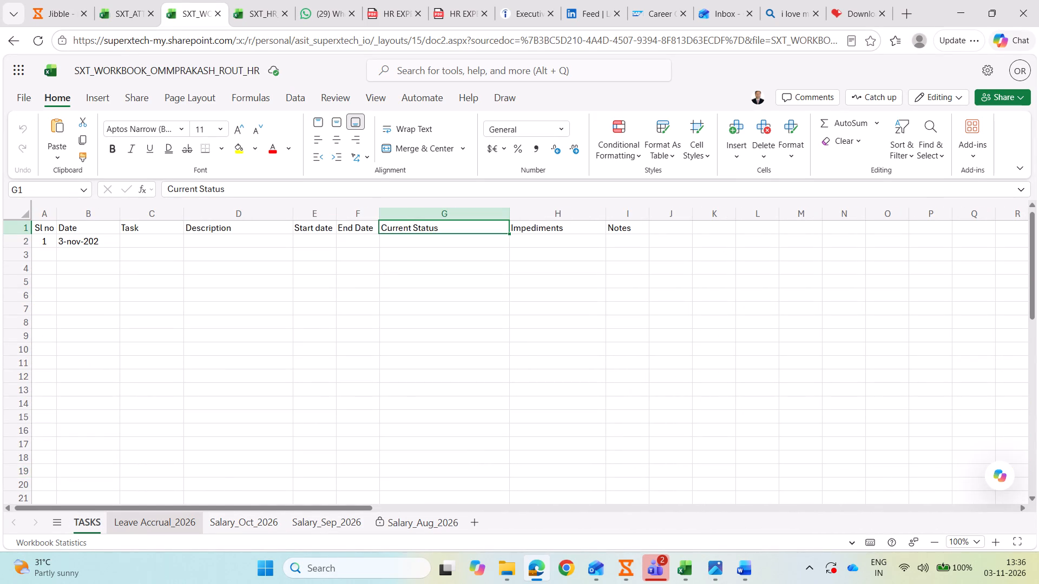
{"action": "scroll", "coordinate": [181, 350], "scroll_direction": "down", "scroll_amount": 3}
{"action": "scroll", "coordinate": [183, 353], "scroll_direction": "up", "scroll_amount": 4}
{"action": "left_click", "coordinate": [238, 337]}
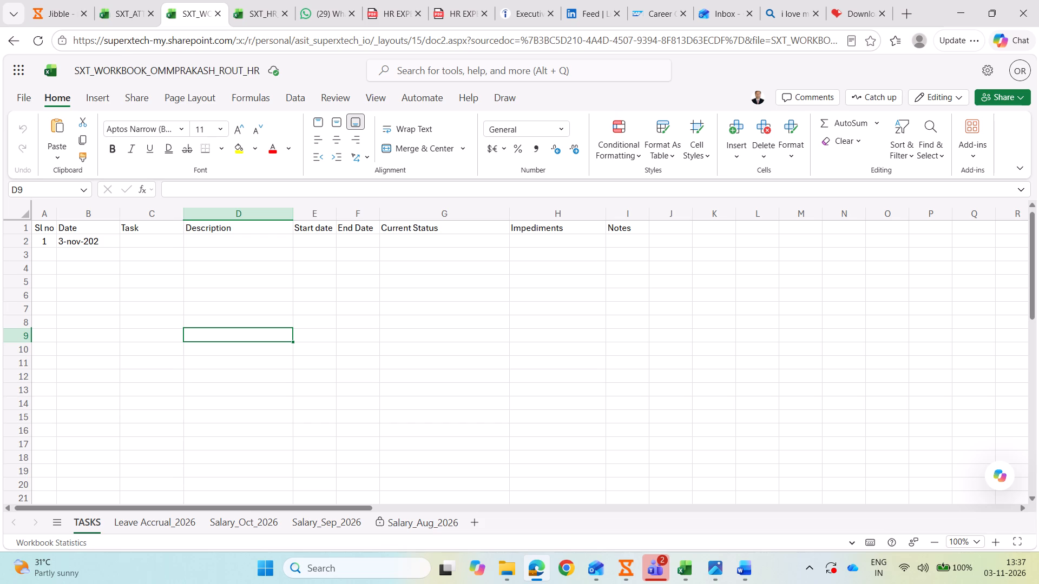
{"action": "double_click", "coordinate": [157, 240]}
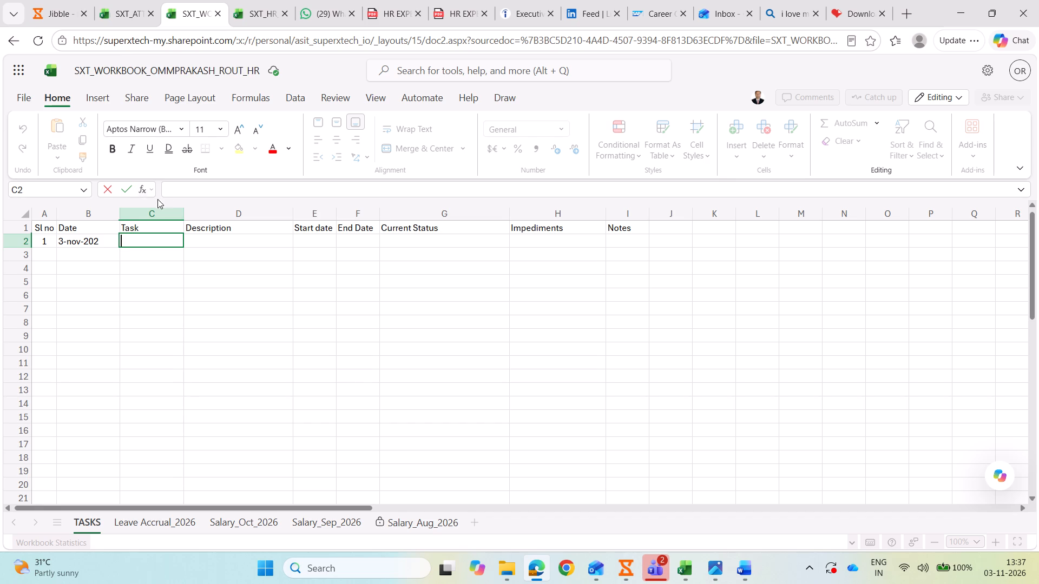
{"action": "left_click", "coordinate": [174, 216]}
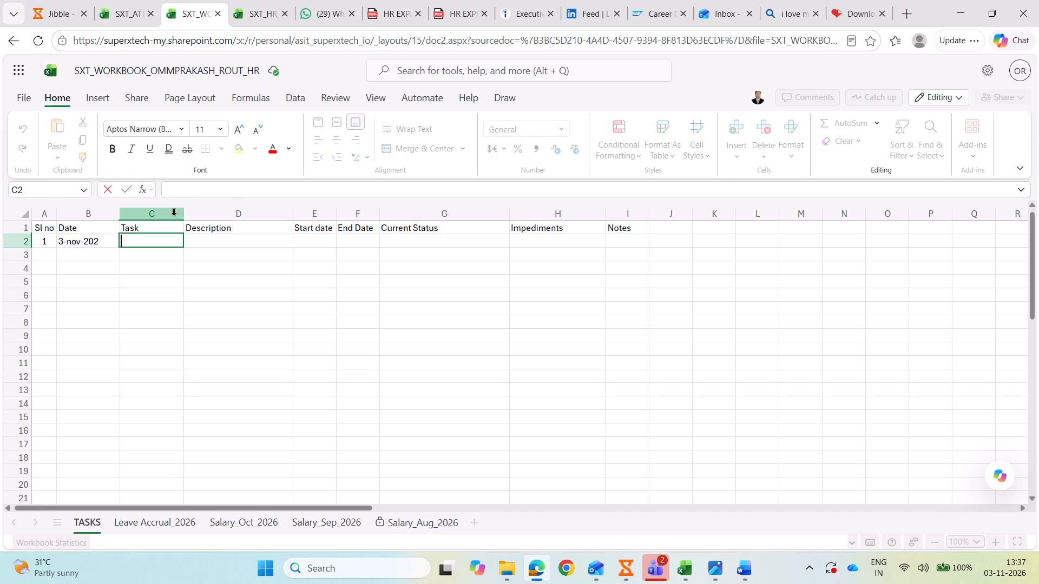
{"action": "left_click_drag", "start_coordinate": [185, 216], "coordinate": [194, 215]}
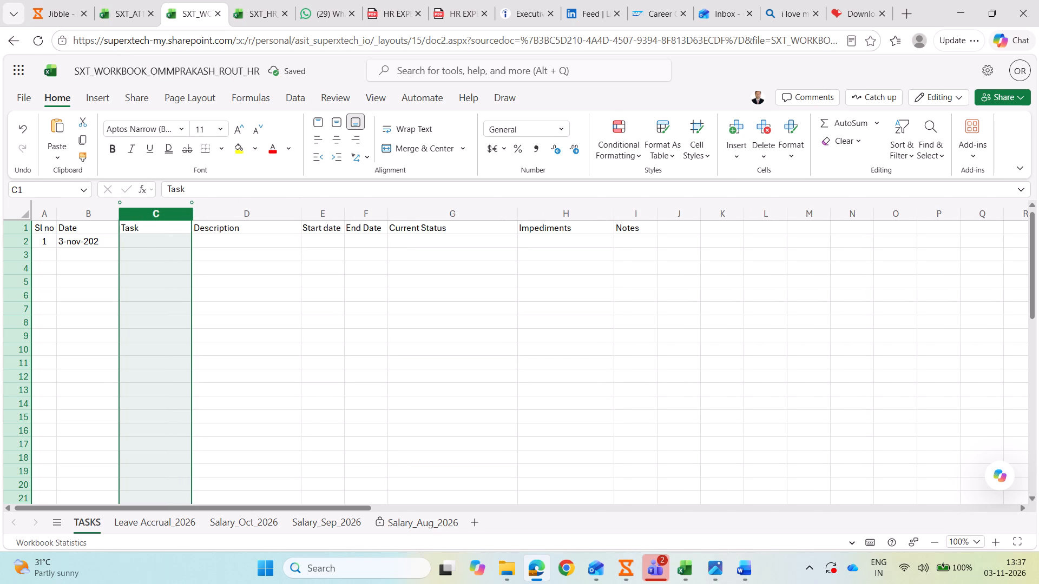
{"action": "double_click", "coordinate": [159, 243]}
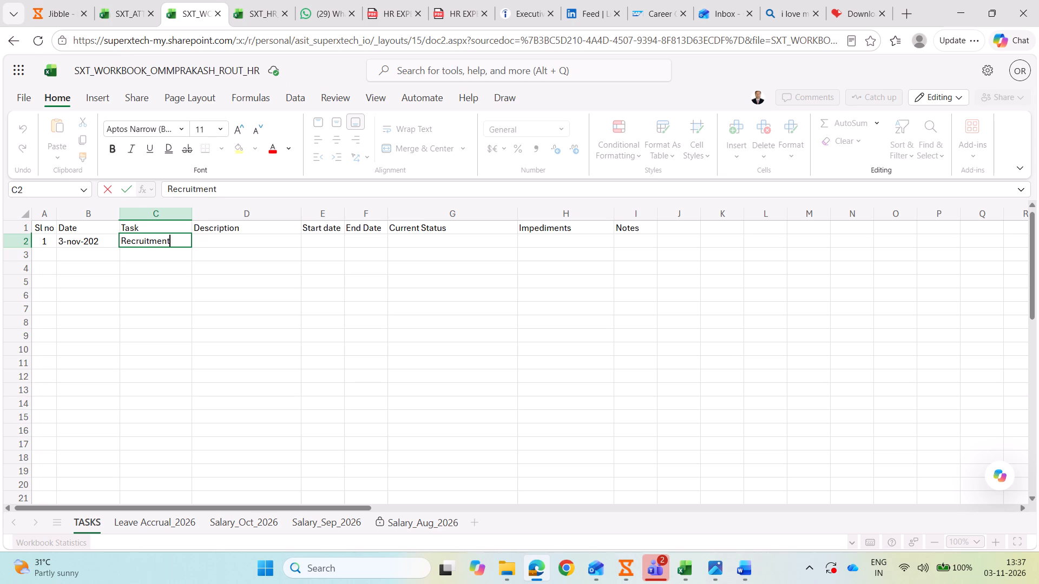
{"action": "left_click", "coordinate": [190, 287]}
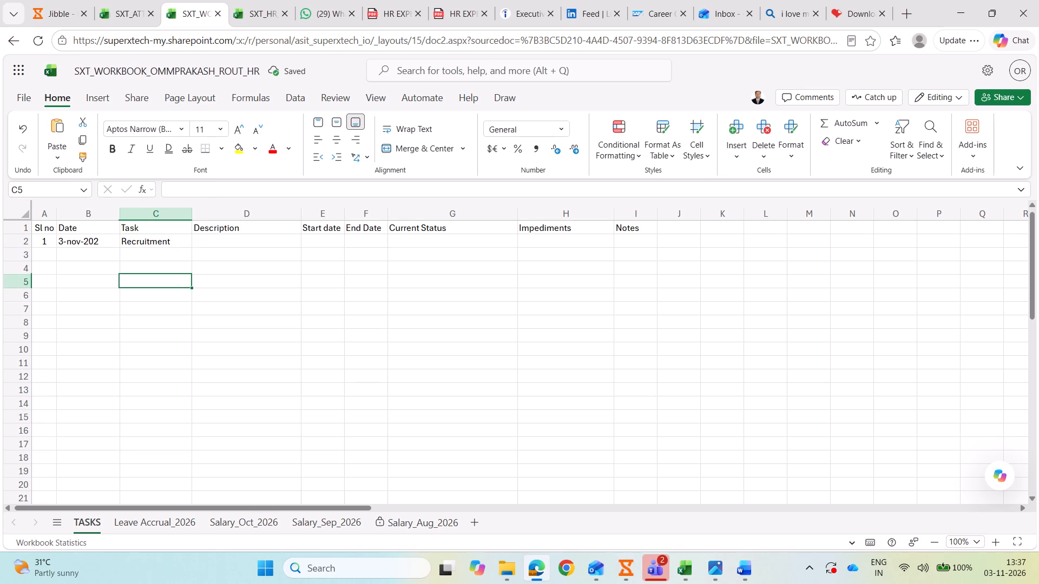
Extend the row 2 task to Recruitment Target and auto-fit the Task column to its contents.
{"action": "double_click", "coordinate": [160, 256]}
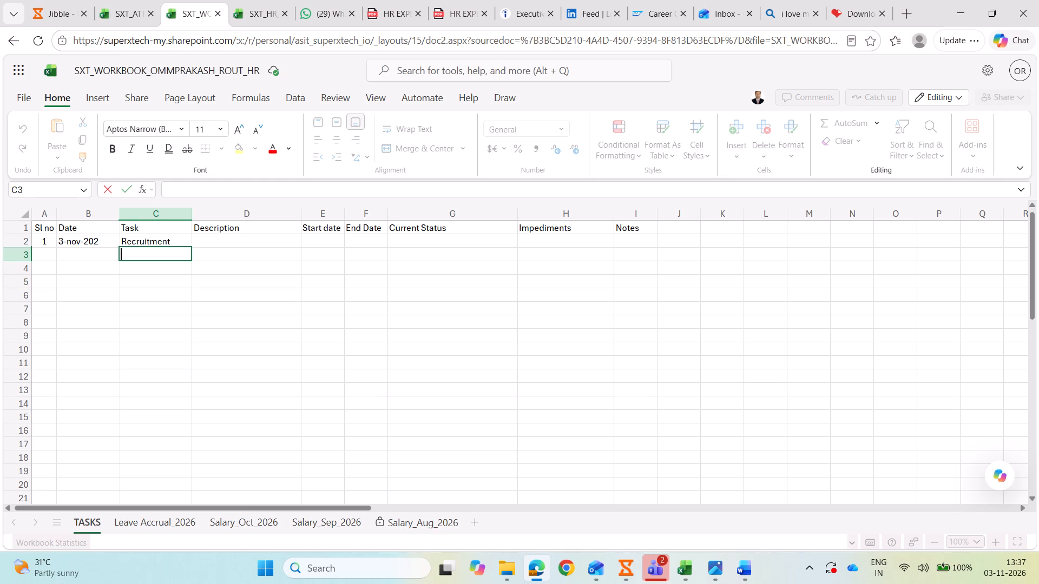
{"action": "double_click", "coordinate": [171, 243]}
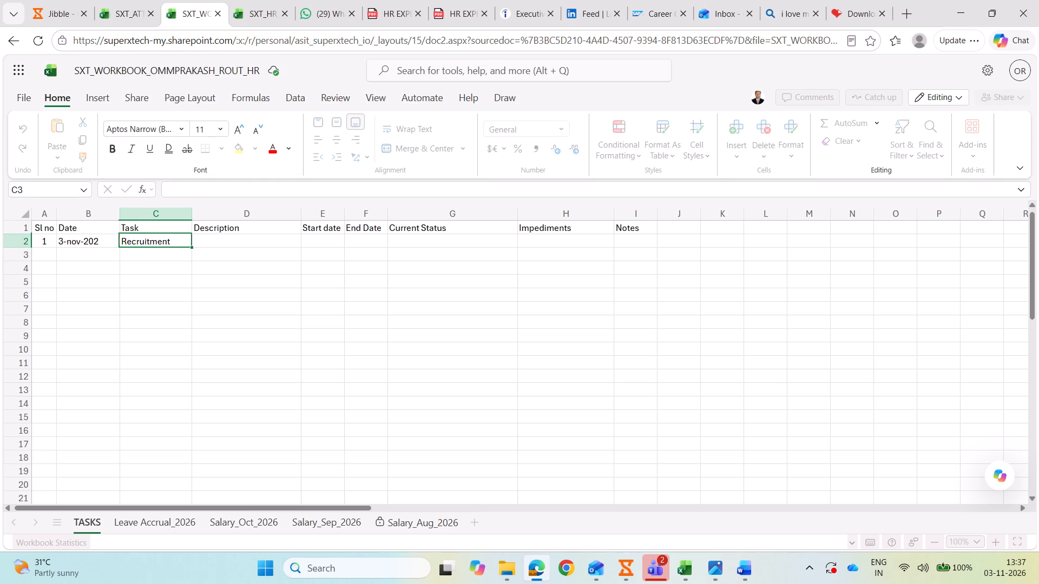
{"action": "key", "text": "space"}
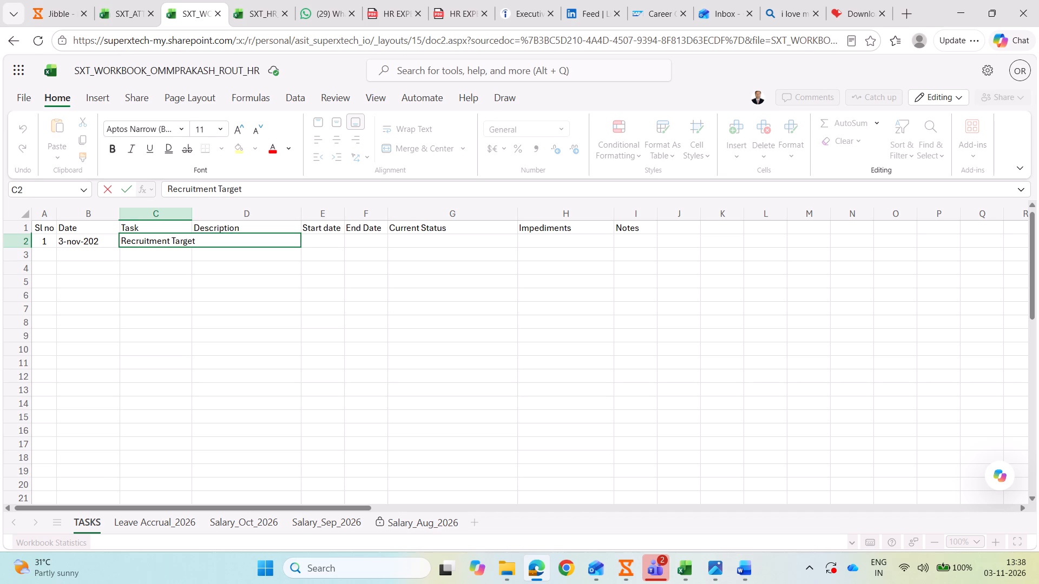
{"action": "left_click", "coordinate": [188, 215]}
{"action": "double_click", "coordinate": [192, 216]}
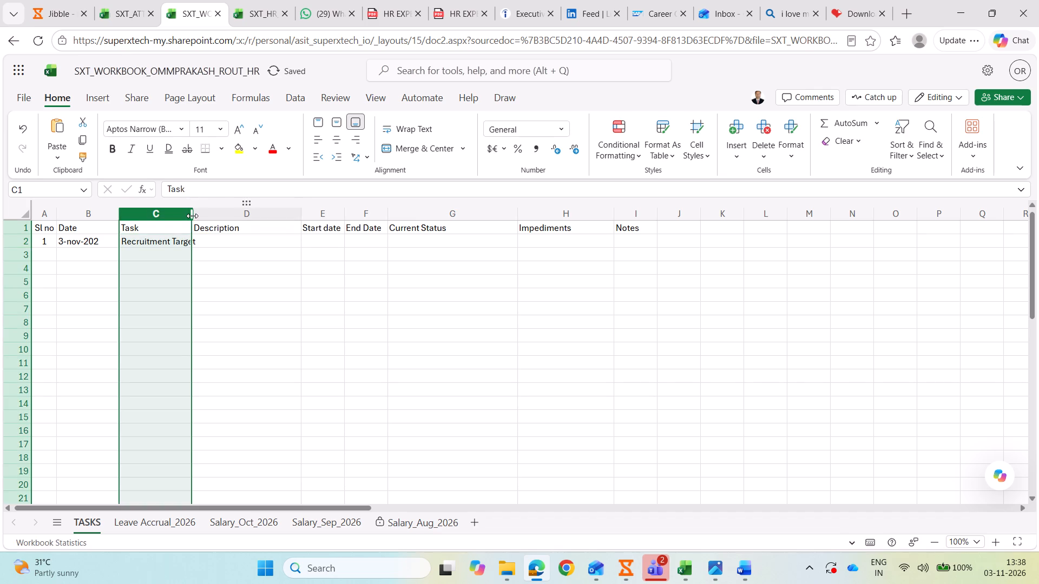
Enter ID Card as the task in row 3 of the TASKS sheet.
{"action": "double_click", "coordinate": [161, 254]}
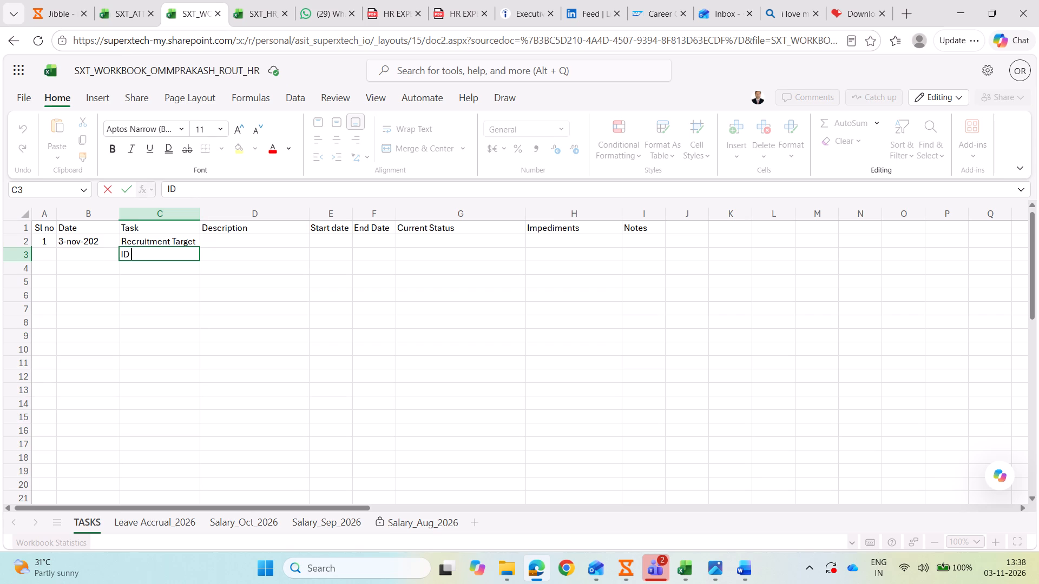
{"action": "type", "text": "ard"}
{"action": "key", "text": "Return"}
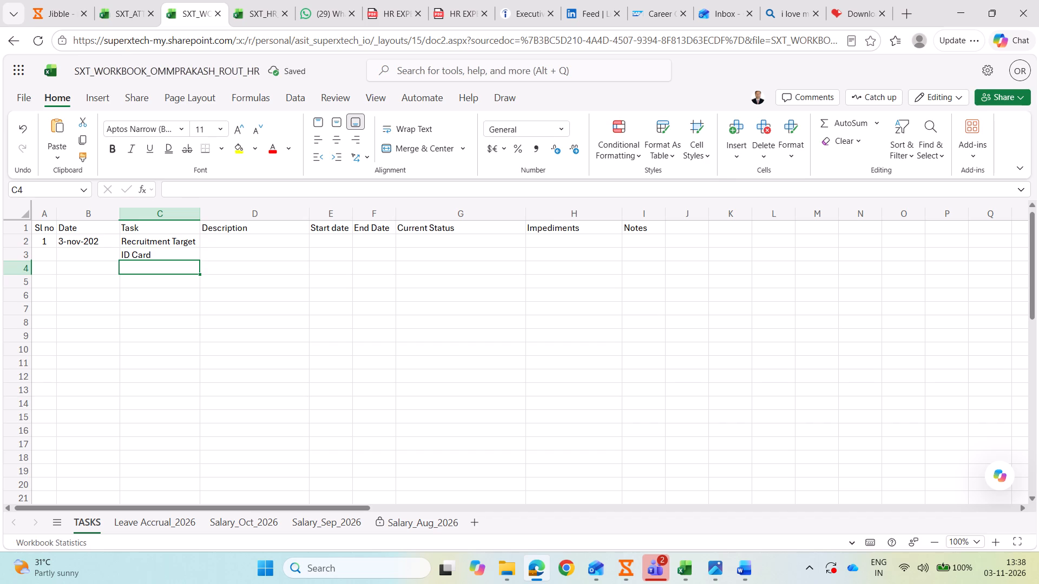
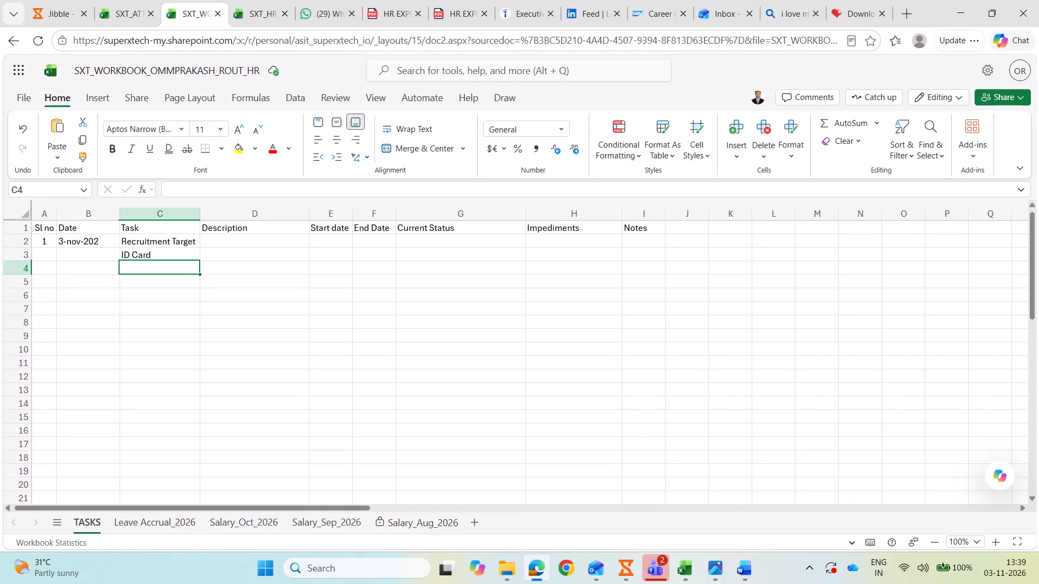
Change the row 2 task in the TASKS sheet to Recruitment Process and auto-fit the Task column to its contents.
{"action": "double_click", "coordinate": [188, 243]}
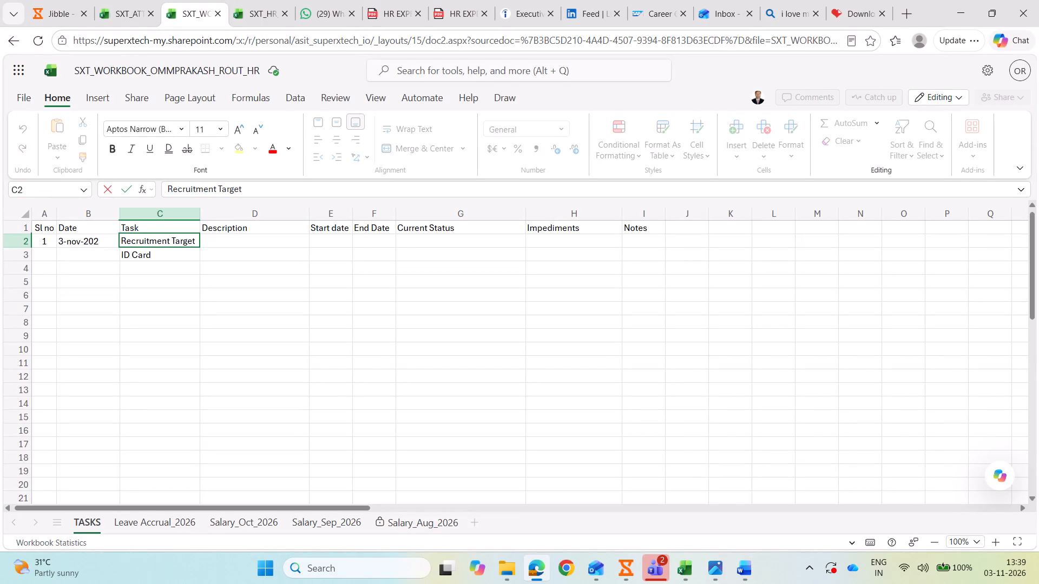
{"action": "key", "text": "BackSpace"}
{"action": "key", "text": "BackSpace"}
{"action": "key", "text": "BackSpace"}
{"action": "key", "text": "BackSpace"}
{"action": "key", "text": "BackSpace"}
{"action": "key", "text": "BackSpace"}
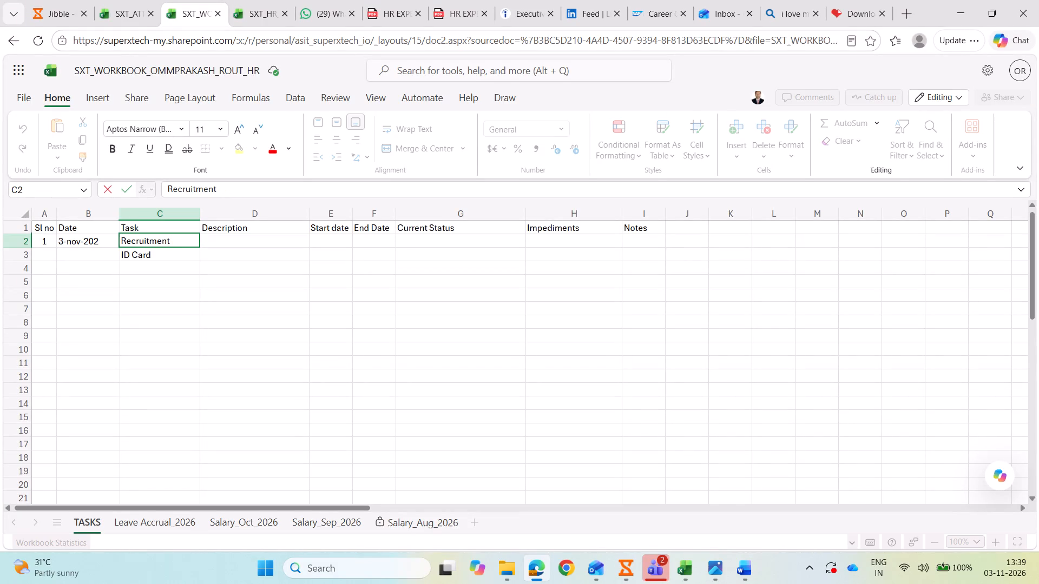
{"action": "type", "text": "rocess"}
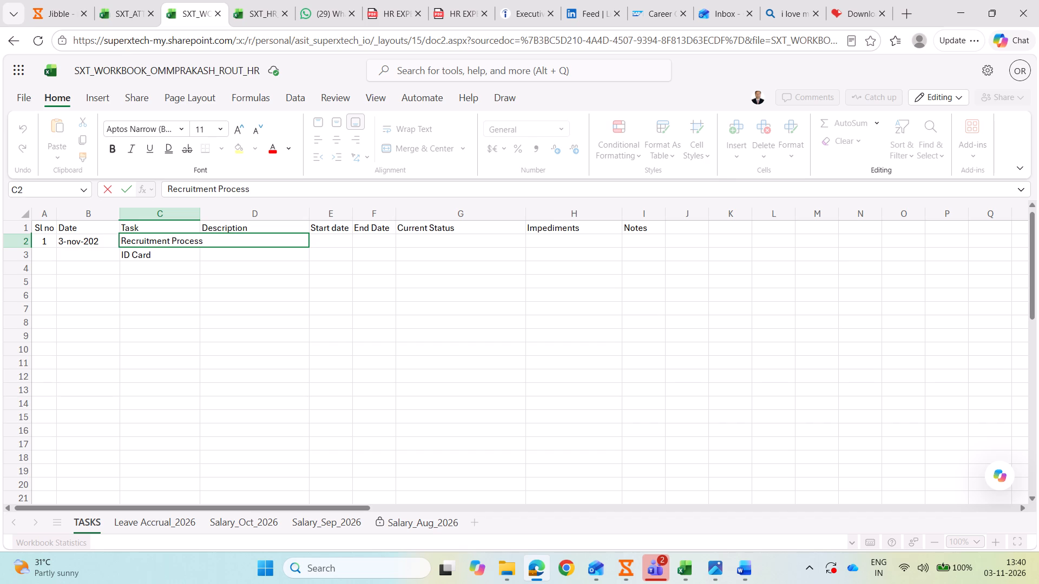
{"action": "left_click", "coordinate": [192, 215]}
{"action": "double_click", "coordinate": [201, 217]}
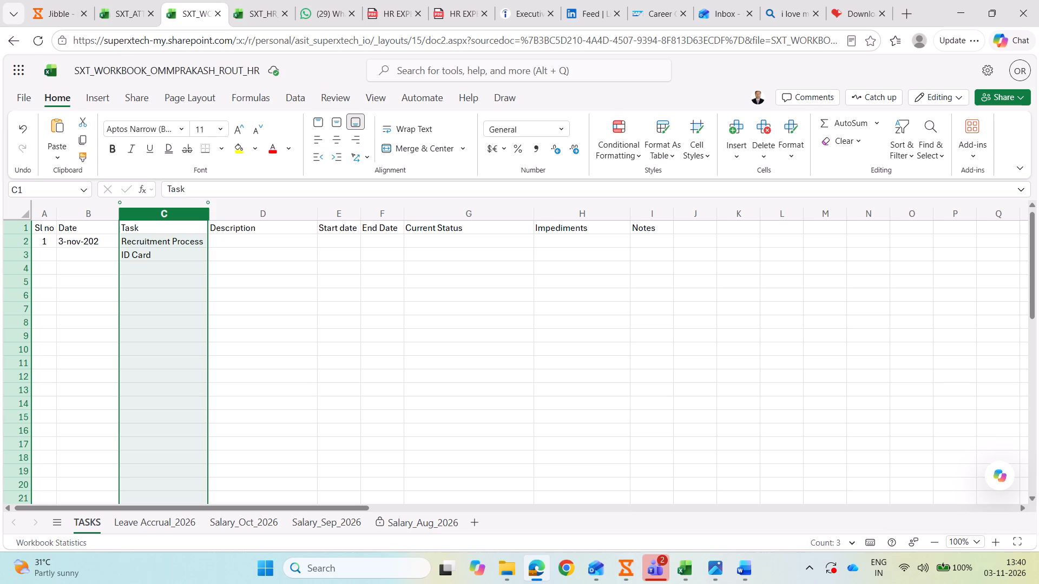
Enter Company Name Board as the task in row 4 of the TASKS sheet.
{"action": "scroll", "coordinate": [186, 313], "scroll_direction": "down", "scroll_amount": 1}
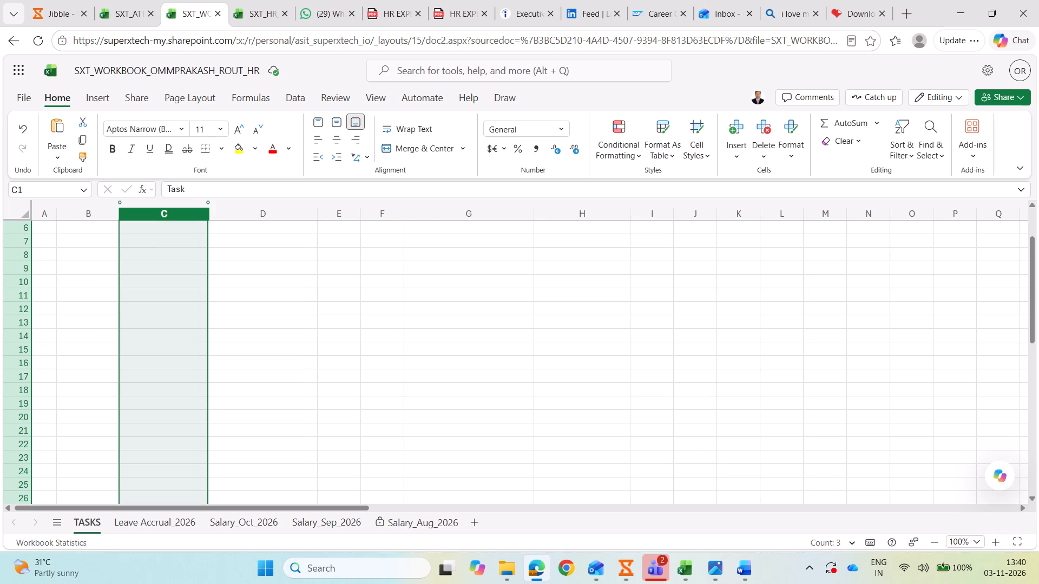
{"action": "scroll", "coordinate": [185, 271], "scroll_direction": "up", "scroll_amount": 1}
{"action": "left_click", "coordinate": [177, 266]}
{"action": "left_click", "coordinate": [177, 266]}
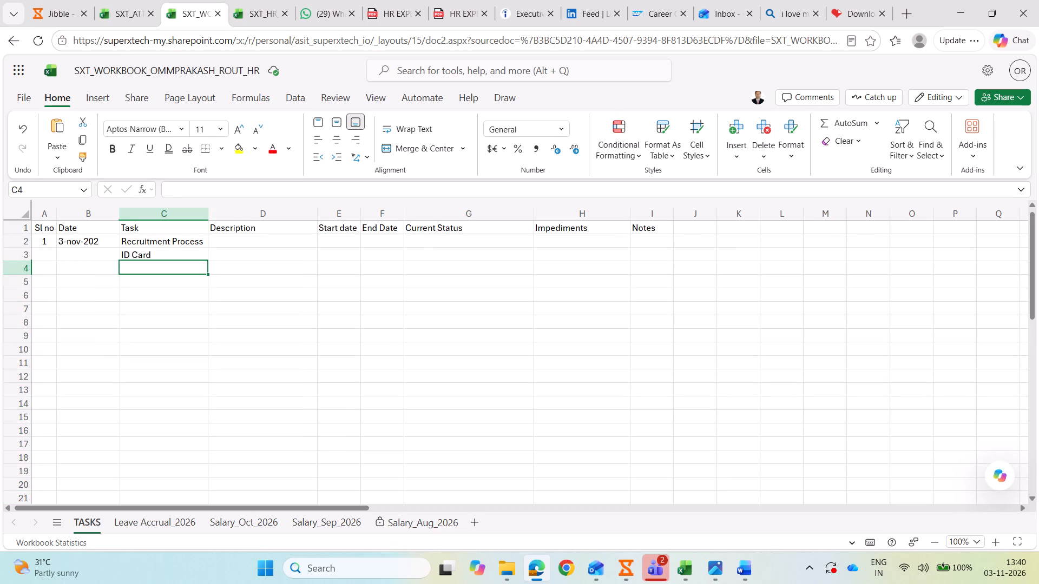
{"action": "type", "text": "ompany"}
{"action": "key", "text": "space"}
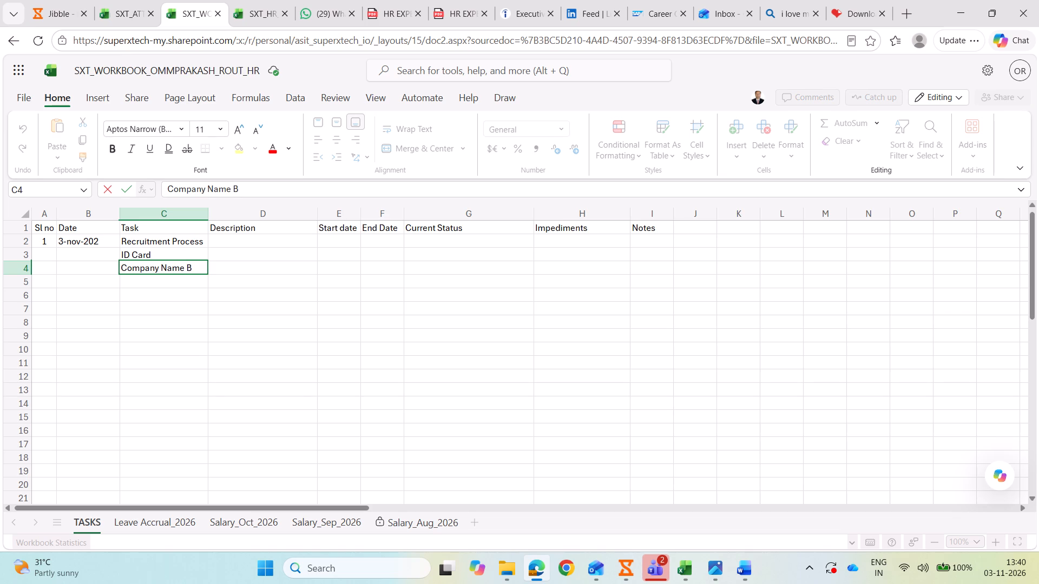
{"action": "key", "text": "BackSpace"}
{"action": "key", "text": "Return"}
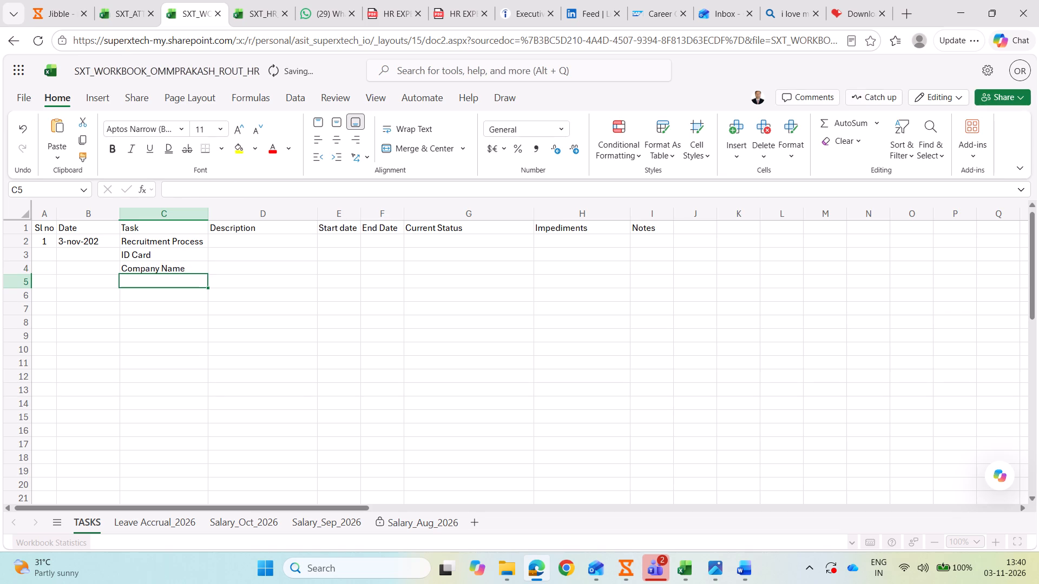
{"action": "key", "text": "BackSpace"}
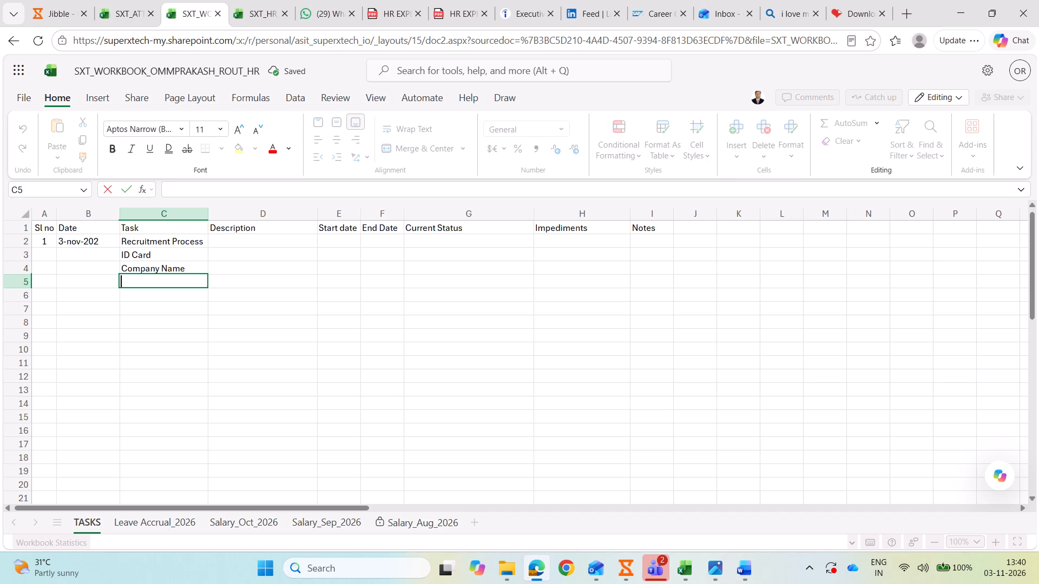
{"action": "left_click", "coordinate": [186, 268]}
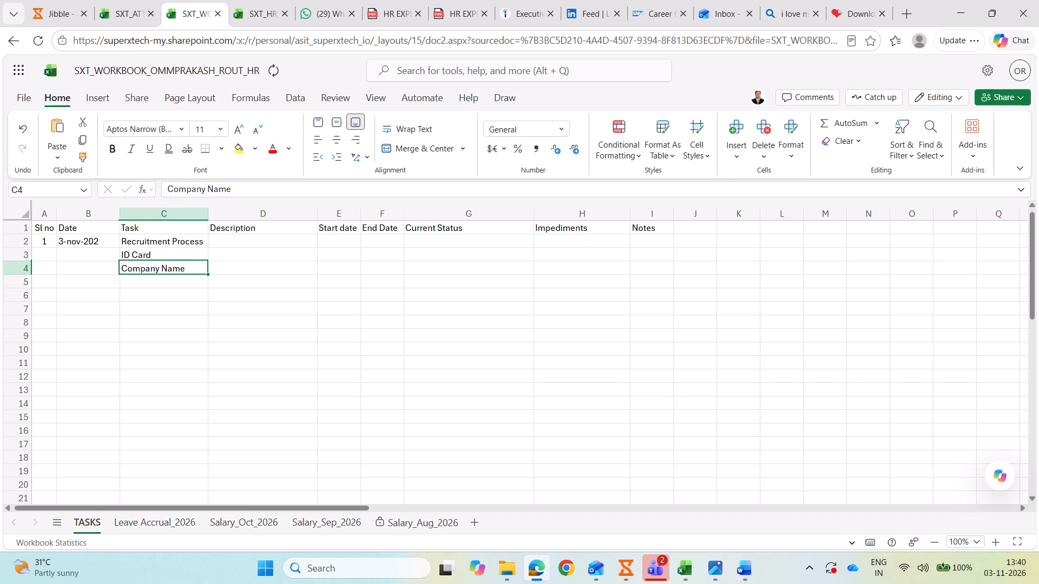
{"action": "double_click", "coordinate": [193, 267]}
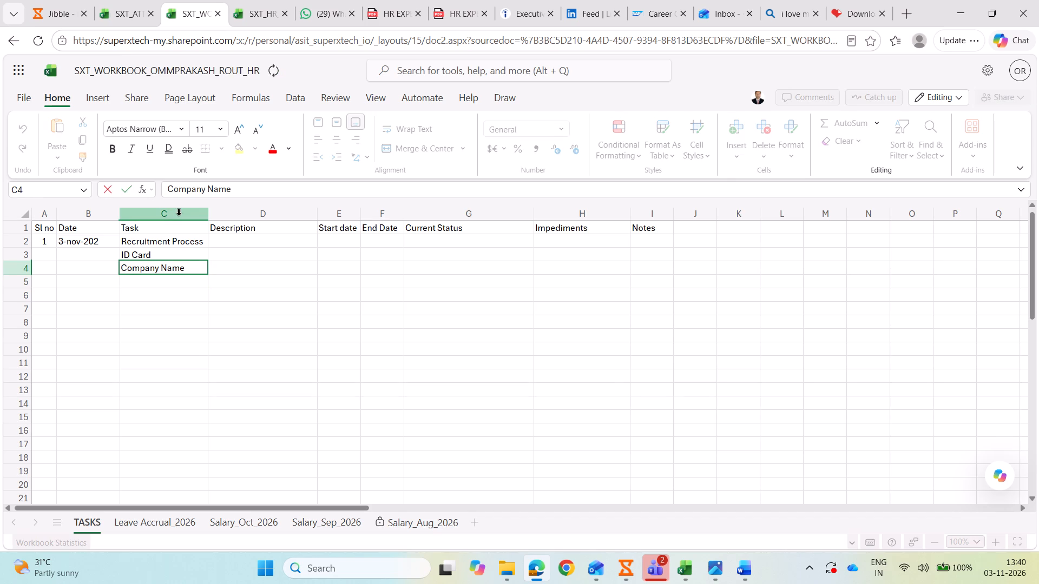
{"action": "type", "text": "OARD"}
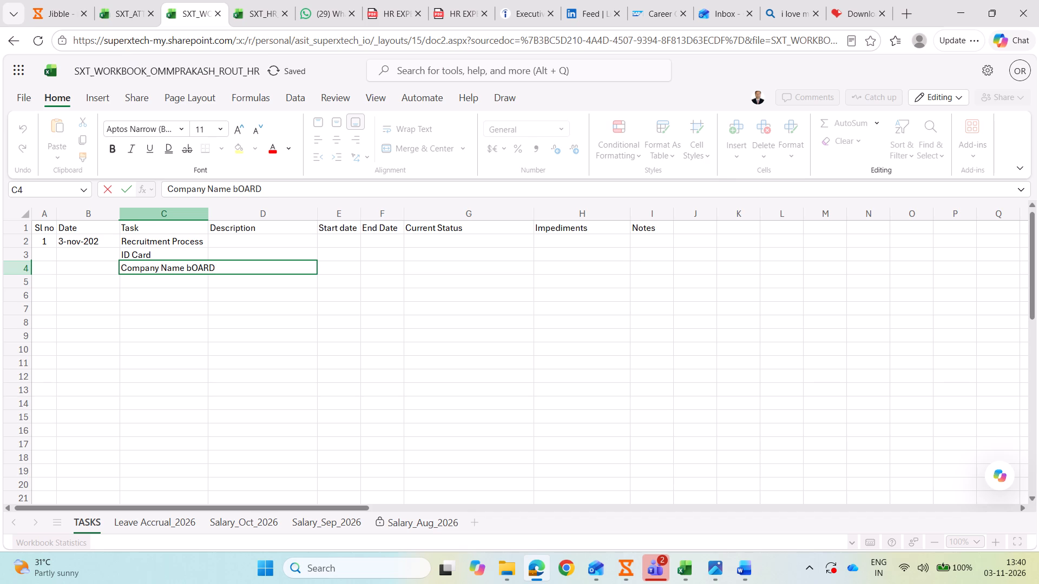
{"action": "key", "text": "BackSpace"}
{"action": "key", "text": "BackSpace"}
{"action": "key", "text": "BackSpace"}
{"action": "key", "text": "BackSpace"}
{"action": "key", "text": "BackSpace"}
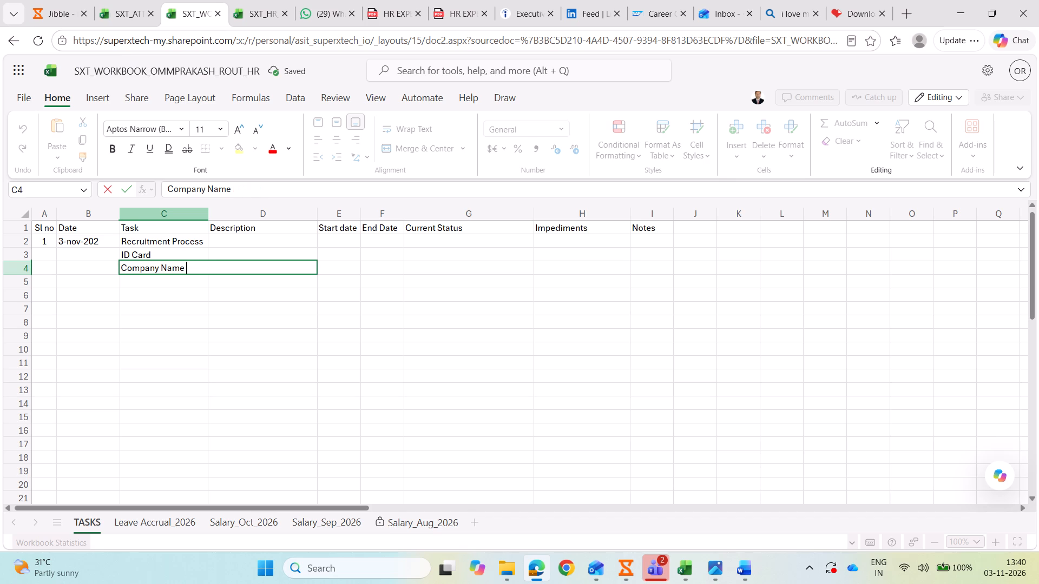
{"action": "type", "text": "oard"}
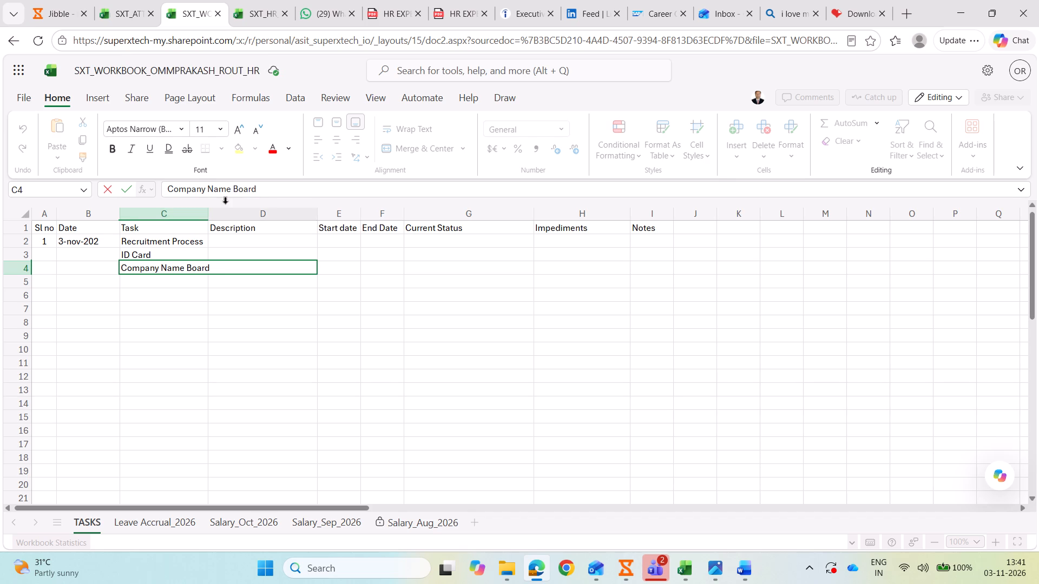
Widen the Task column so the Company Name Board entry fits with room to spare.
{"action": "left_click", "coordinate": [177, 215]}
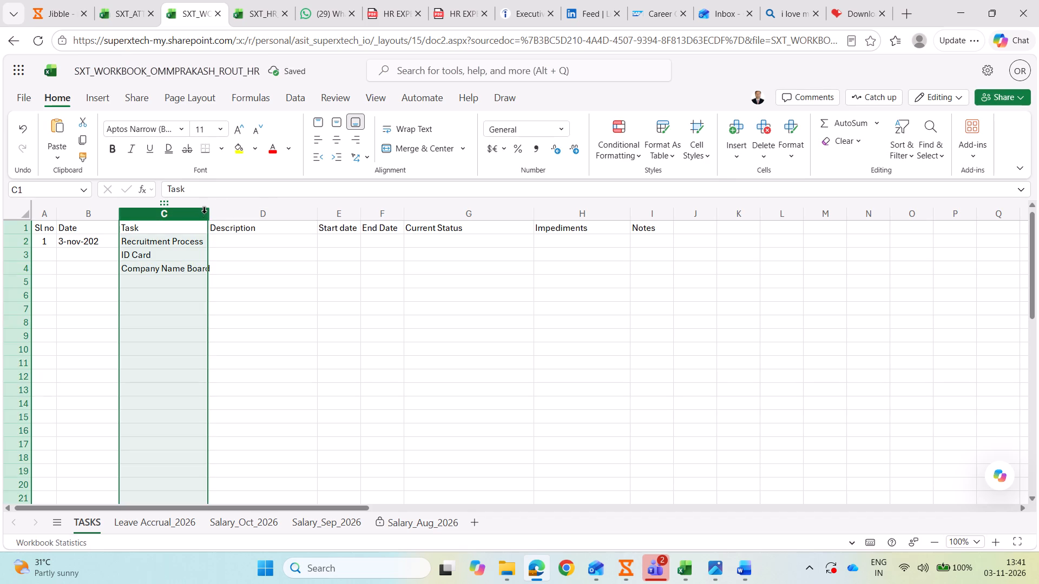
{"action": "left_click_drag", "start_coordinate": [207, 215], "coordinate": [249, 218]}
Enter Three Phase Connection as the task in row 5 of the TASKS sheet.
{"action": "double_click", "coordinate": [167, 281]}
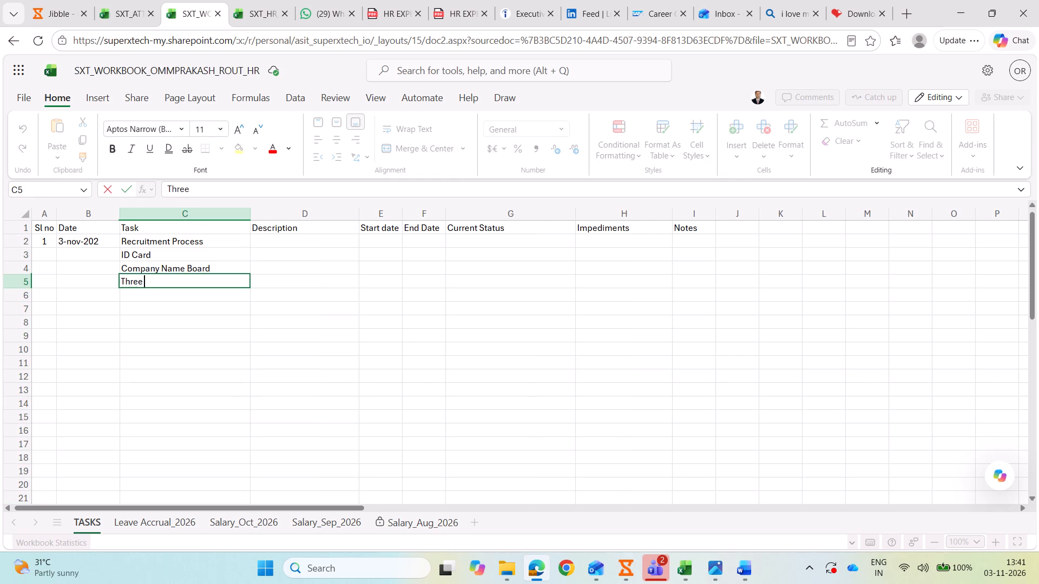
{"action": "type", "text": "hase"}
{"action": "key", "text": "space"}
{"action": "type", "text": "onnection"}
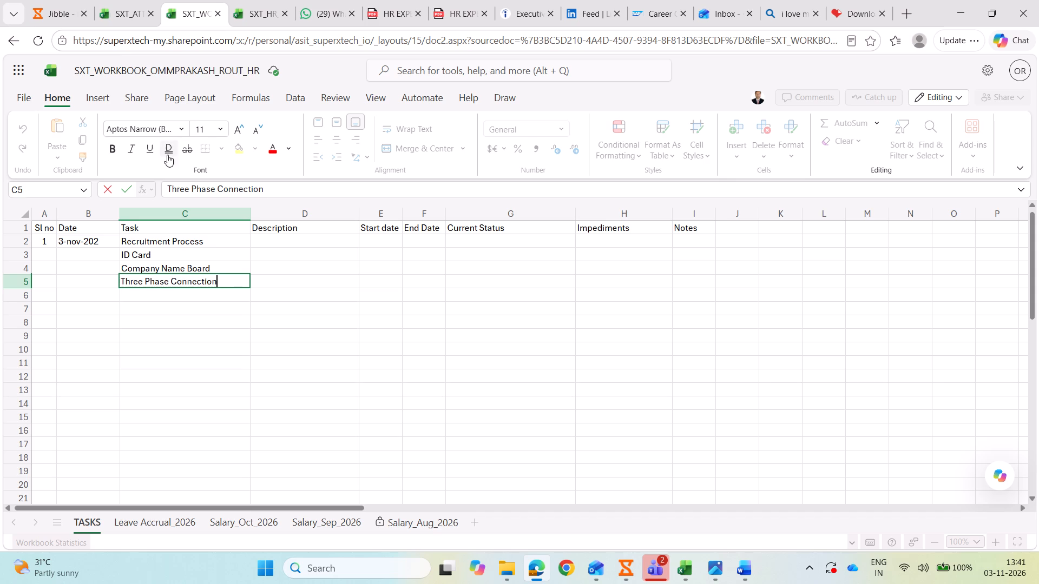
Enter Hiring of Candidates as the description for the Recruitment Process task in row 2.
{"action": "double_click", "coordinate": [278, 238]}
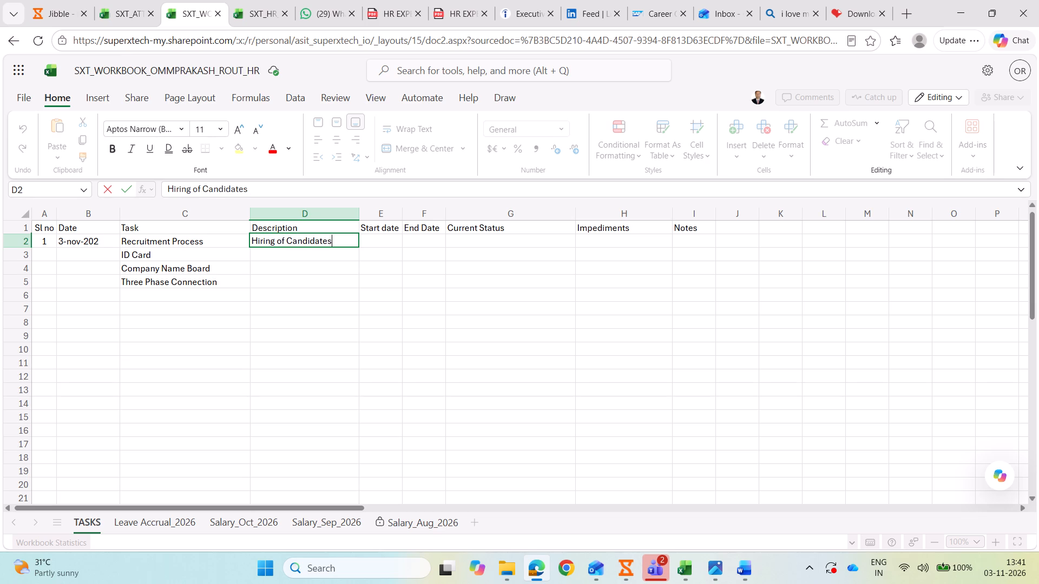
Enter "Issuance Ids of new candidates." as the description for the ID Card task in row 3.
{"action": "double_click", "coordinate": [317, 259]}
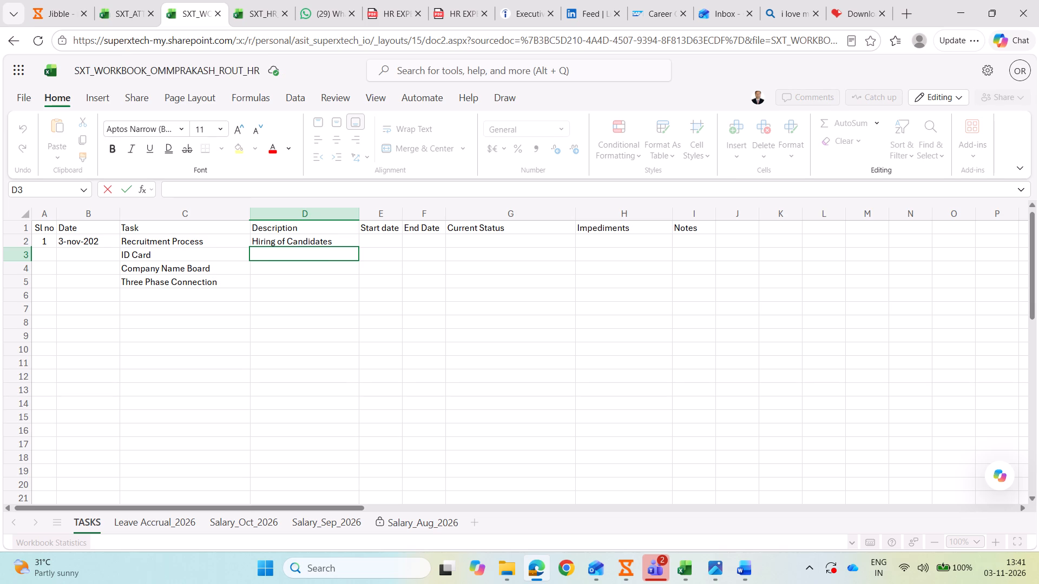
{"action": "type", "text": "ss"}
{"action": "type", "text": "uance"}
{"action": "key", "text": "space"}
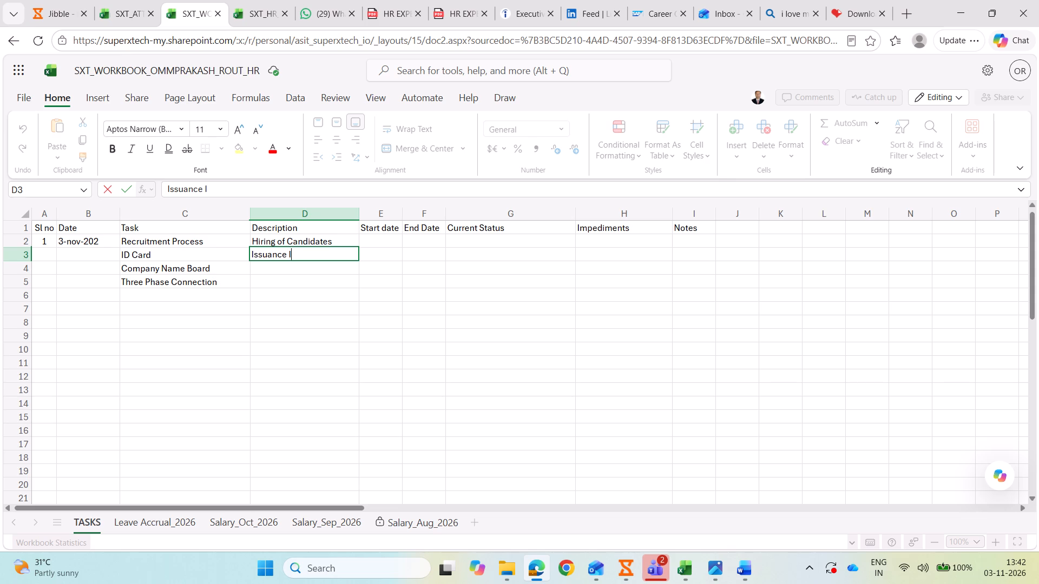
{"action": "type", "text": "ds"}
{"action": "key", "text": "space"}
{"action": "type", "text": "of new"}
{"action": "key", "text": "space"}
{"action": "type", "text": "candidates"}
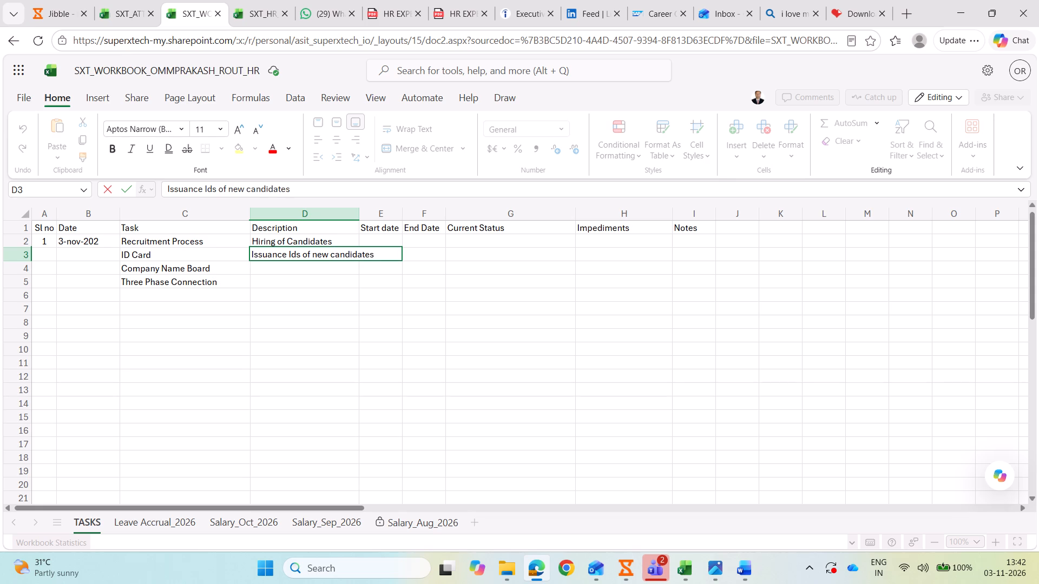
{"action": "key", "text": "period"}
Enter "Installation of board" as the description for the Company Name Board task in row 4.
{"action": "double_click", "coordinate": [274, 271]}
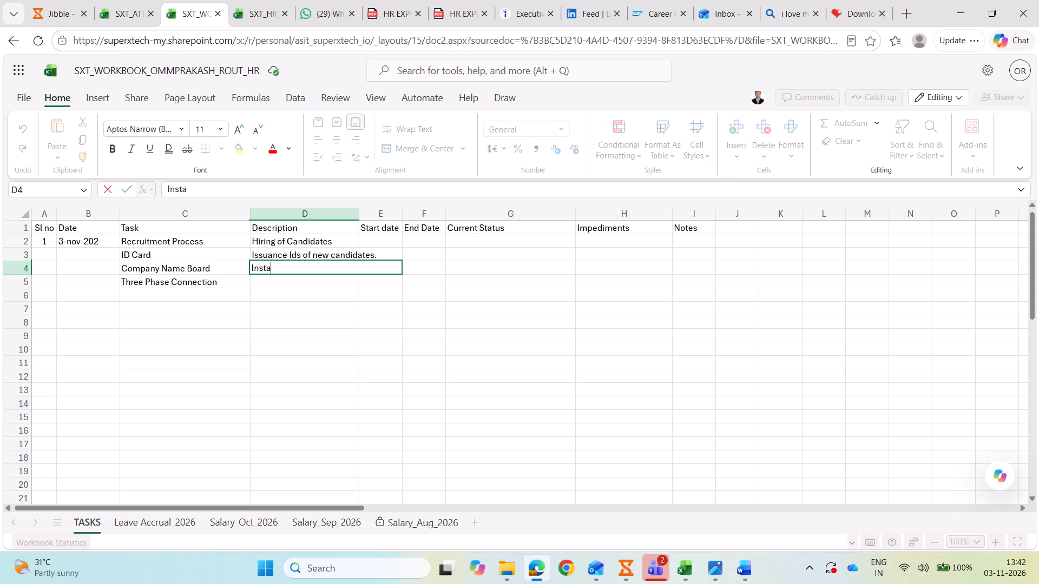
{"action": "type", "text": "llation"}
{"action": "key", "text": "space"}
{"action": "type", "text": "of board"}
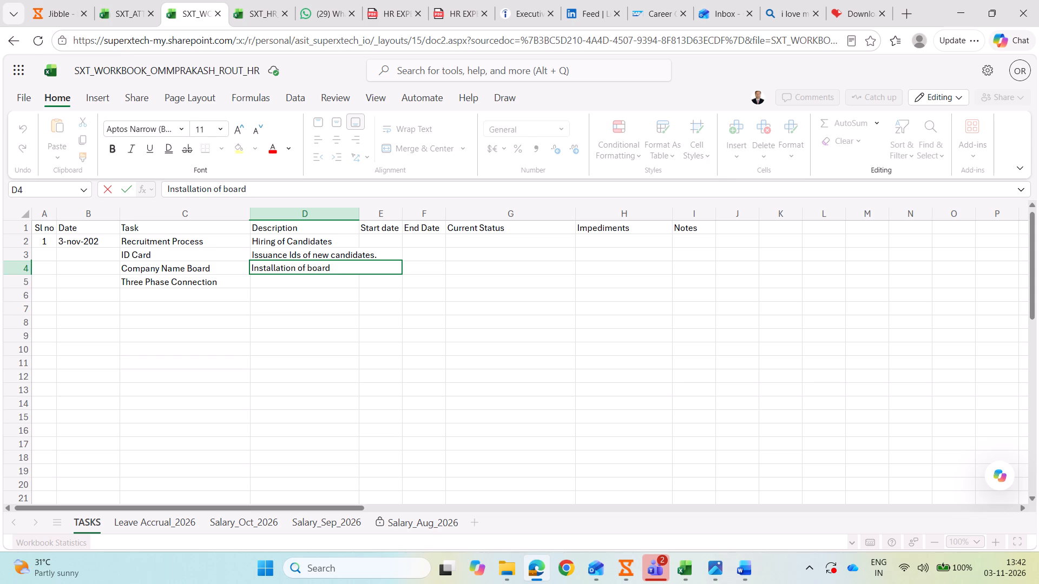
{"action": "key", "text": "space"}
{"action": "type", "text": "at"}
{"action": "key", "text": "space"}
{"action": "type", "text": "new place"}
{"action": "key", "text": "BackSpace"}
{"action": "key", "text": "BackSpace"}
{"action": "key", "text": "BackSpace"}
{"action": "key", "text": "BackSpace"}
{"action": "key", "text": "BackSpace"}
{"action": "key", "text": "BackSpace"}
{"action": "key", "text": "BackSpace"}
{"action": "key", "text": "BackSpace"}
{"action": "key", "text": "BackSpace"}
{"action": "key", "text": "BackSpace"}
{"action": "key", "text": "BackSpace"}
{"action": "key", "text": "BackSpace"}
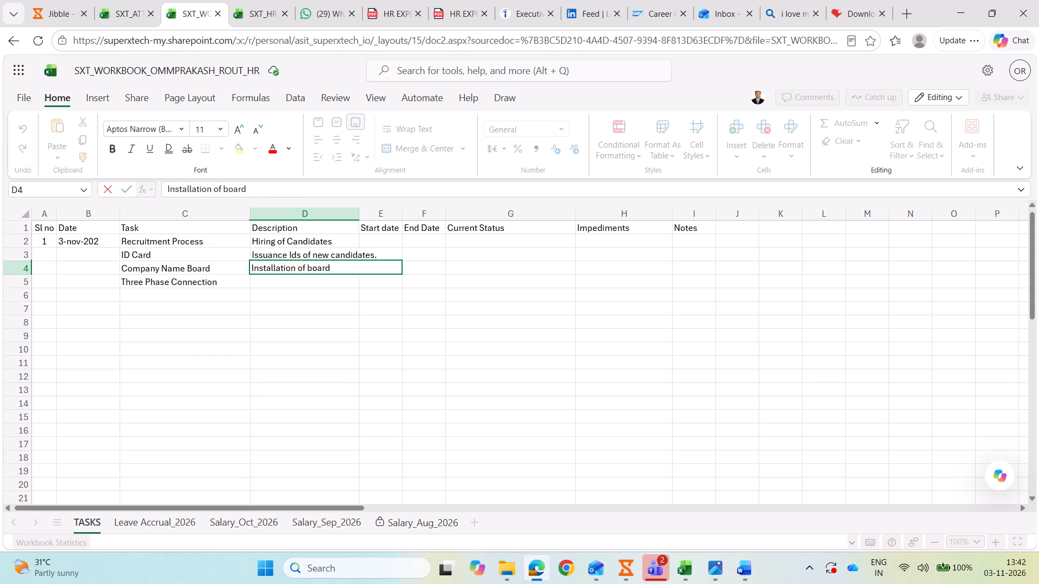
Enter "Three phase connection for AC Installation" as the description for the Three Phase Connection task in row 5.
{"action": "double_click", "coordinate": [273, 282]}
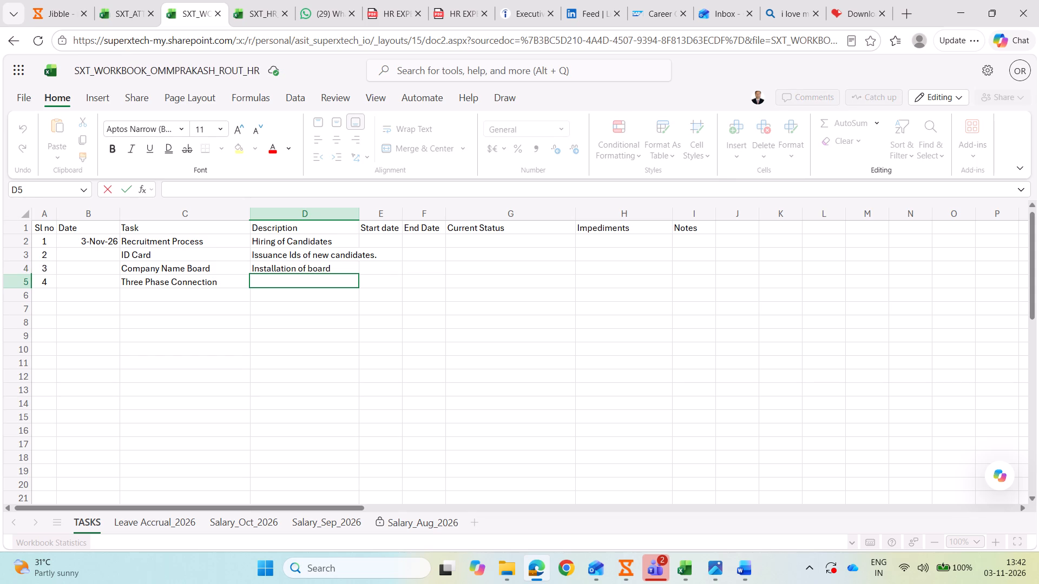
{"action": "key", "text": "3"}
{"action": "key", "text": "BackSpace"}
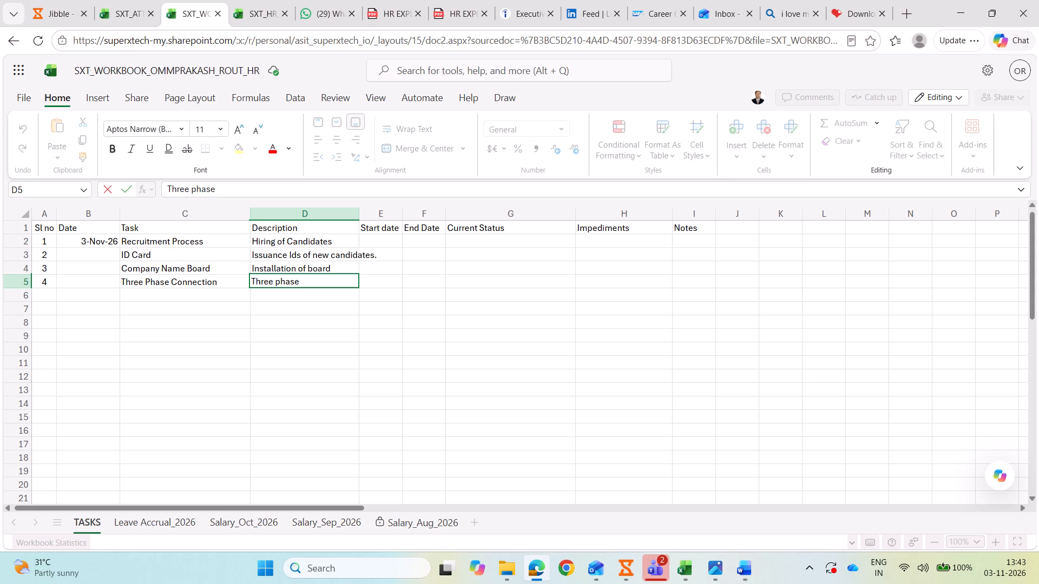
{"action": "key", "text": "space"}
{"action": "type", "text": "coo"}
{"action": "key", "text": "BackSpace"}
{"action": "type", "text": "nnection for"}
{"action": "key", "text": "space"}
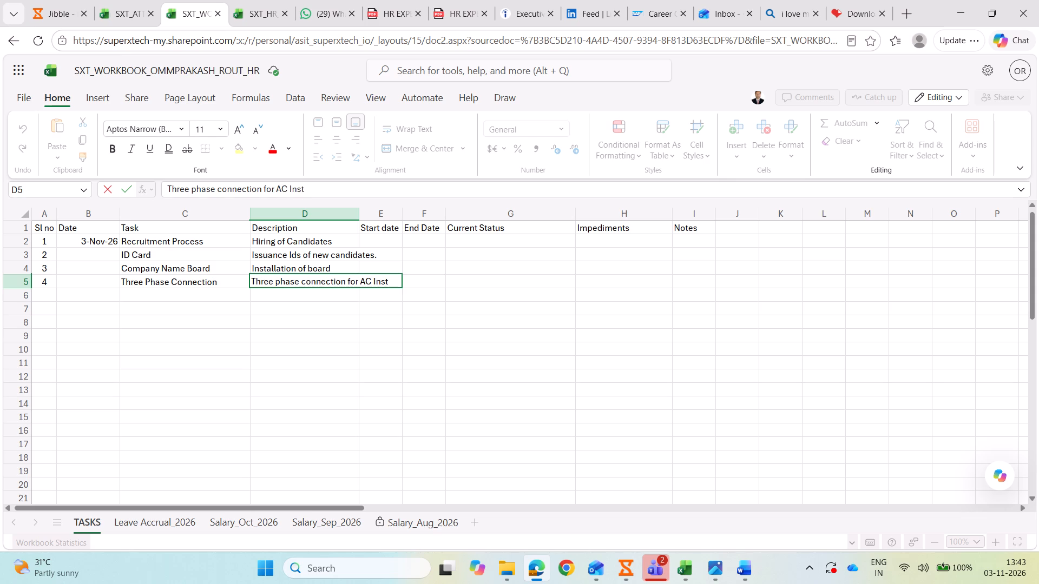
{"action": "type", "text": "allation"}
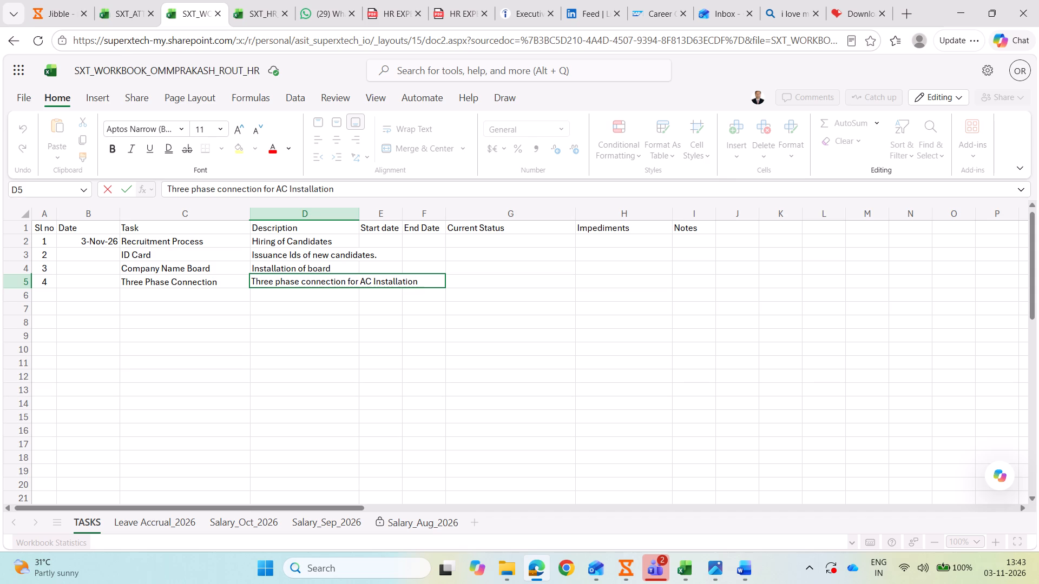
Auto-fit the width of the Description column to its longest entry.
{"action": "left_click", "coordinate": [345, 215]}
{"action": "double_click", "coordinate": [359, 217]}
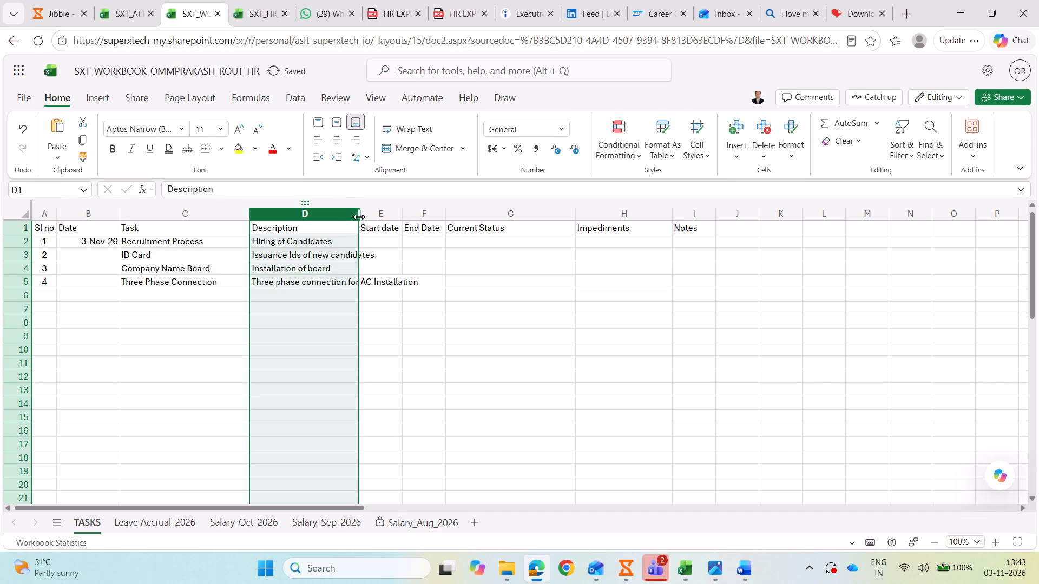
{"action": "left_click", "coordinate": [481, 282]}
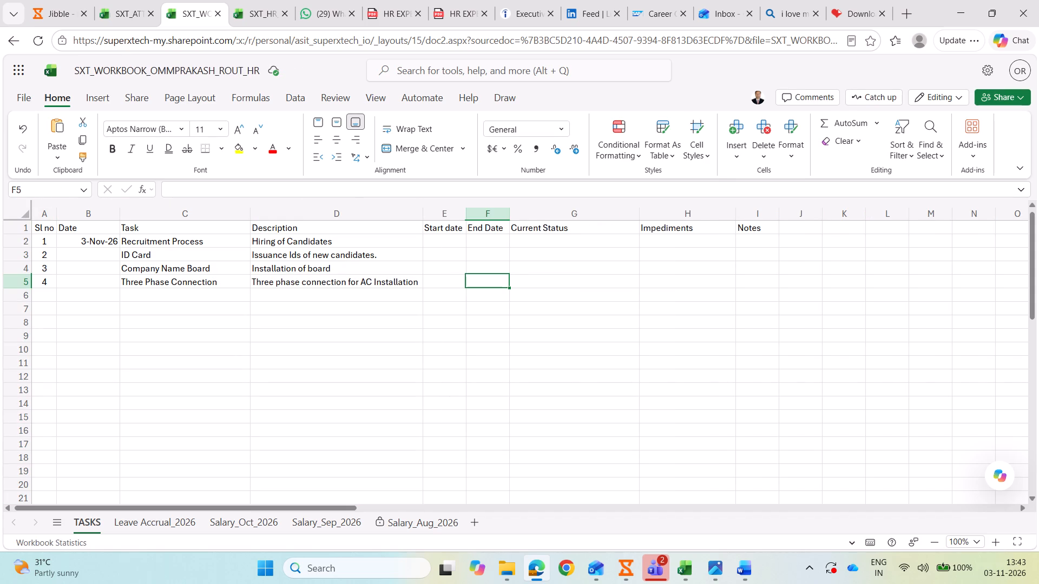
Fill the header row from Sl no to Notes (A1:I1) with the light blue theme colour.
{"action": "left_click_drag", "start_coordinate": [50, 229], "coordinate": [746, 228]}
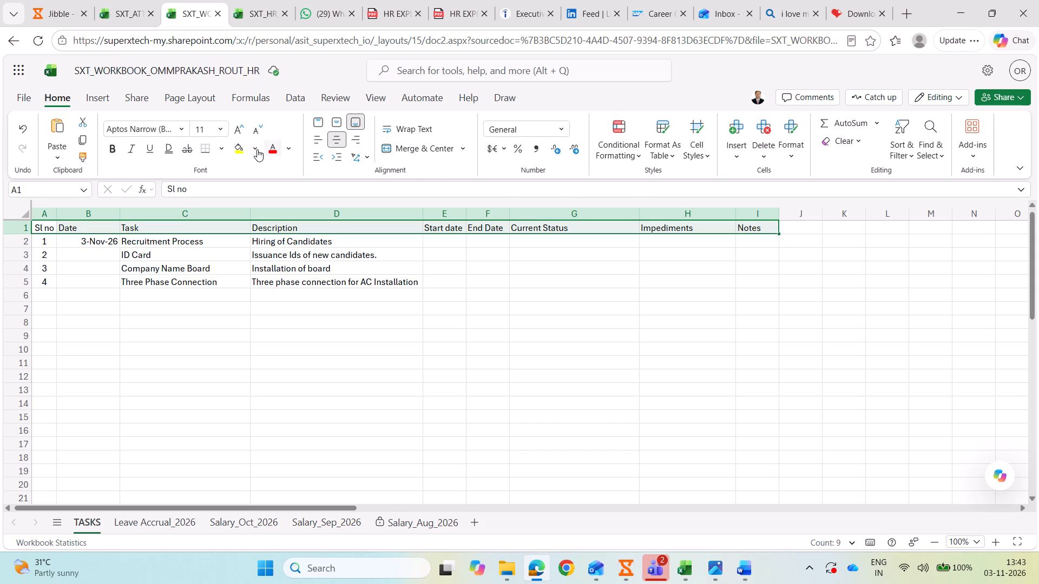
{"action": "left_click", "coordinate": [251, 148]}
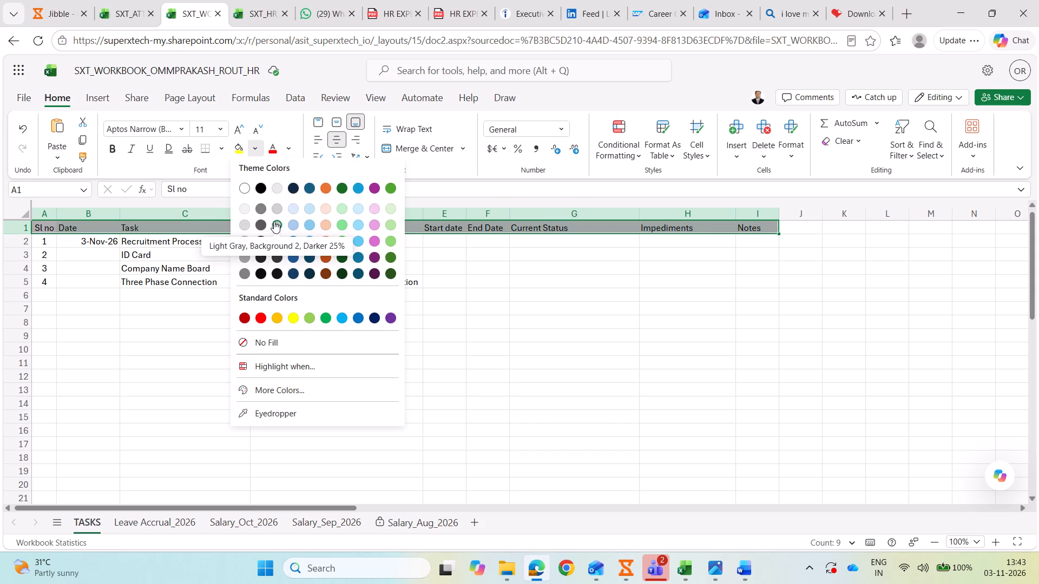
{"action": "left_click", "coordinate": [307, 208]}
Apply all borders to the header cells A1:I1 and to the task rows A2:I5.
{"action": "left_click", "coordinate": [217, 151]}
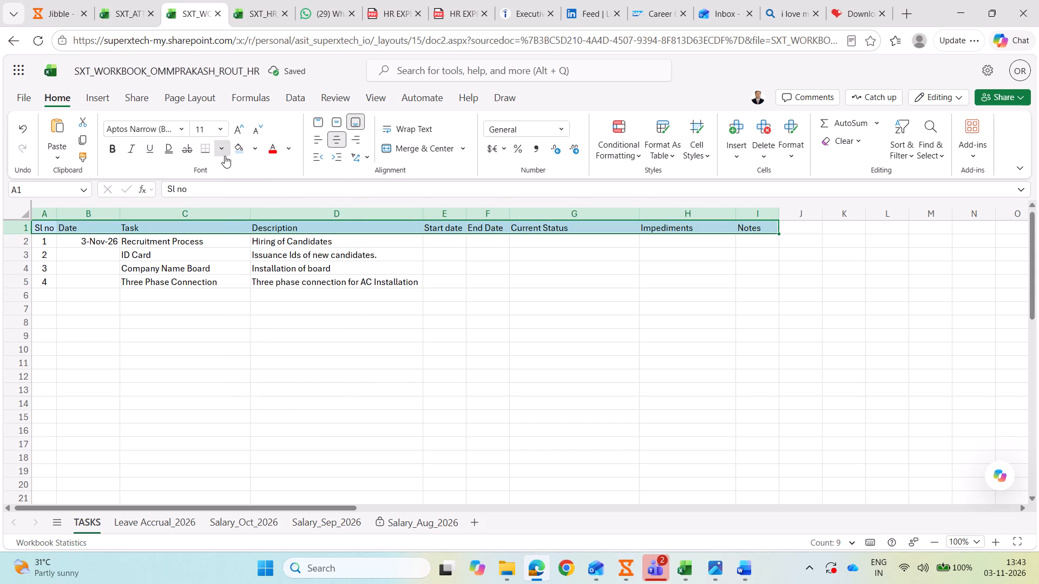
{"action": "left_click", "coordinate": [212, 195]}
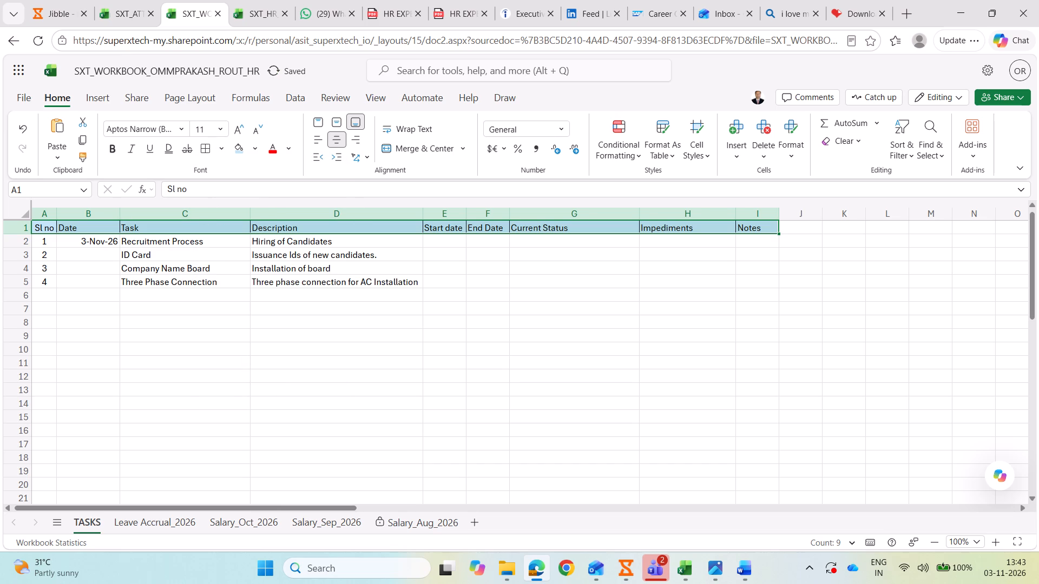
{"action": "left_click", "coordinate": [523, 289]}
{"action": "left_click_drag", "start_coordinate": [44, 241], "coordinate": [519, 299]}
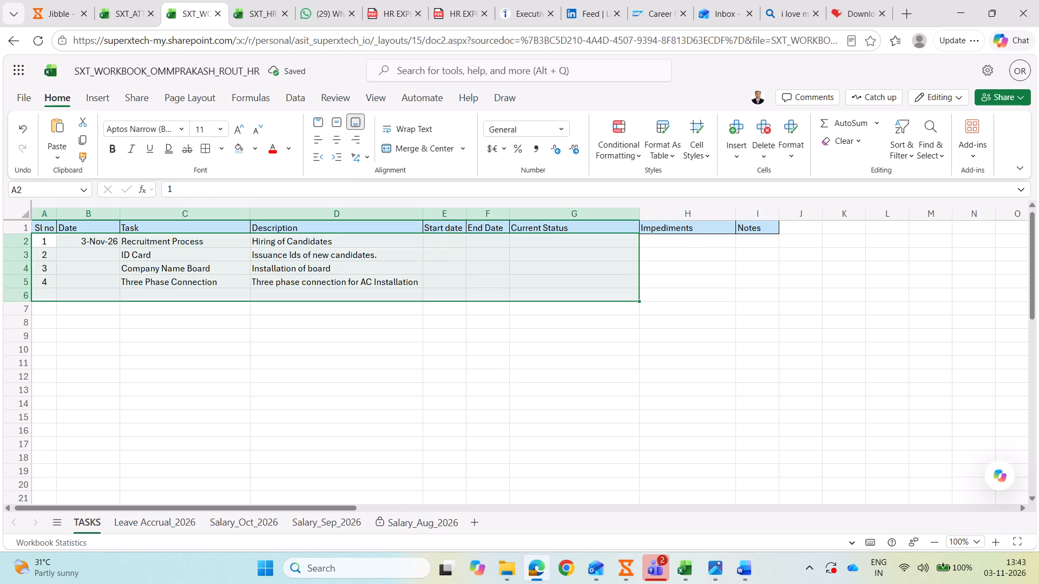
{"action": "left_click_drag", "start_coordinate": [519, 299], "coordinate": [748, 285]}
{"action": "left_click", "coordinate": [205, 152]}
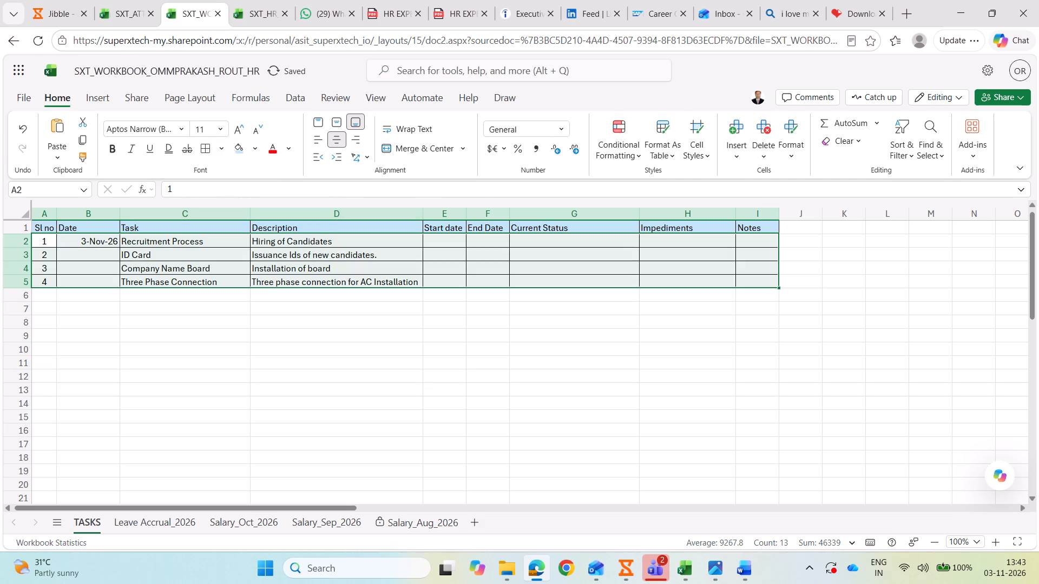
{"action": "left_click", "coordinate": [103, 338]}
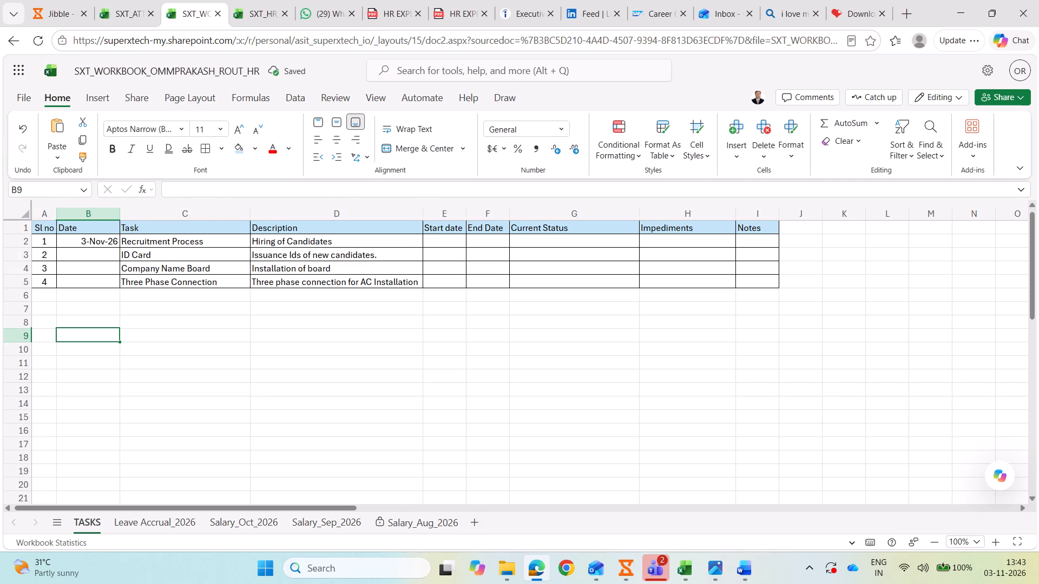
Fill the Date column down from row 2 to row 5 and set the dates in rows 3 to 5 to 3-Nov-26.
{"action": "left_click", "coordinate": [104, 240]}
{"action": "left_click_drag", "start_coordinate": [117, 247], "coordinate": [111, 277]}
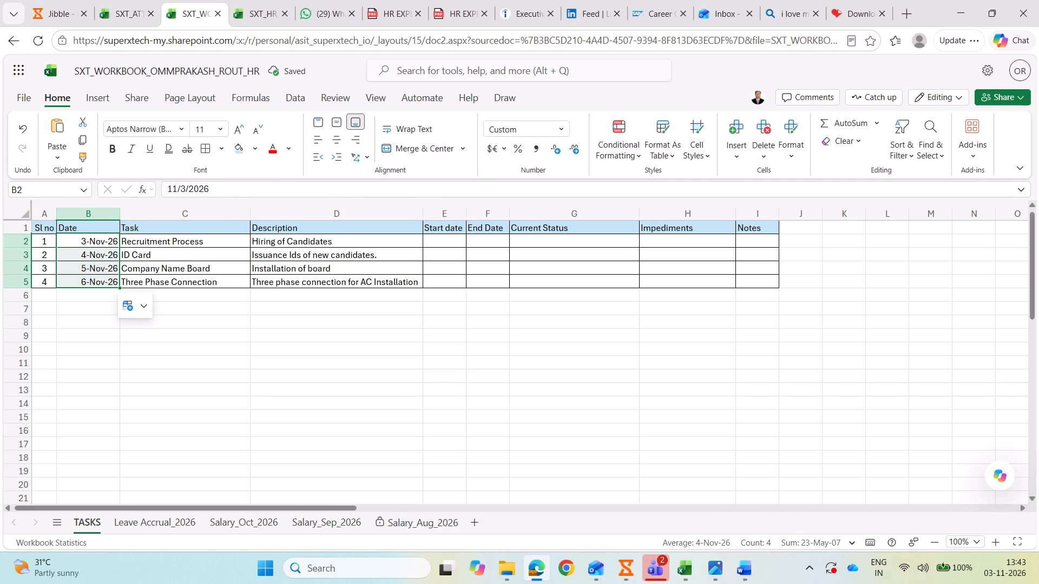
{"action": "double_click", "coordinate": [89, 257]}
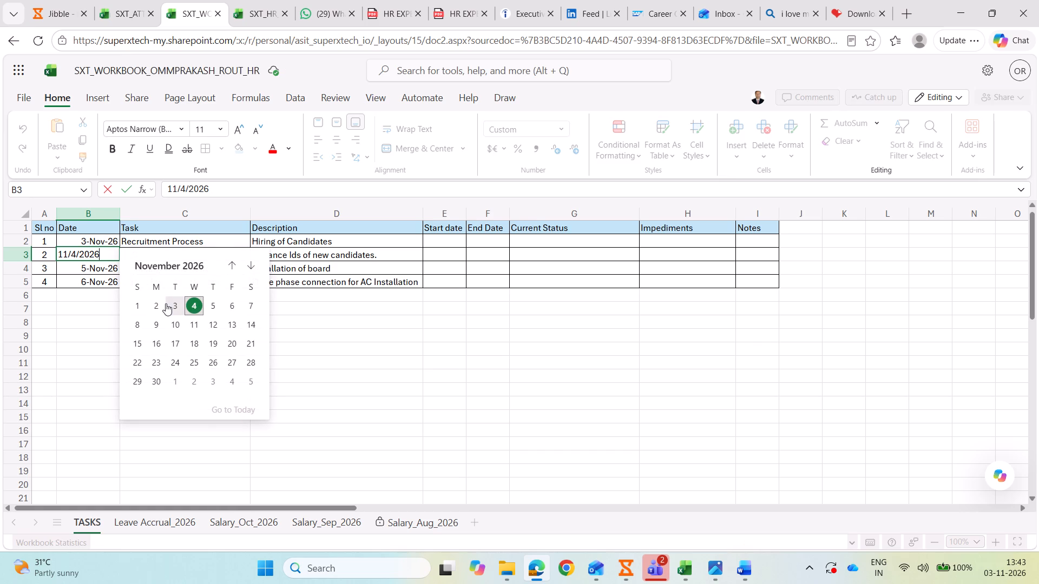
{"action": "left_click", "coordinate": [174, 306]}
{"action": "double_click", "coordinate": [91, 268]}
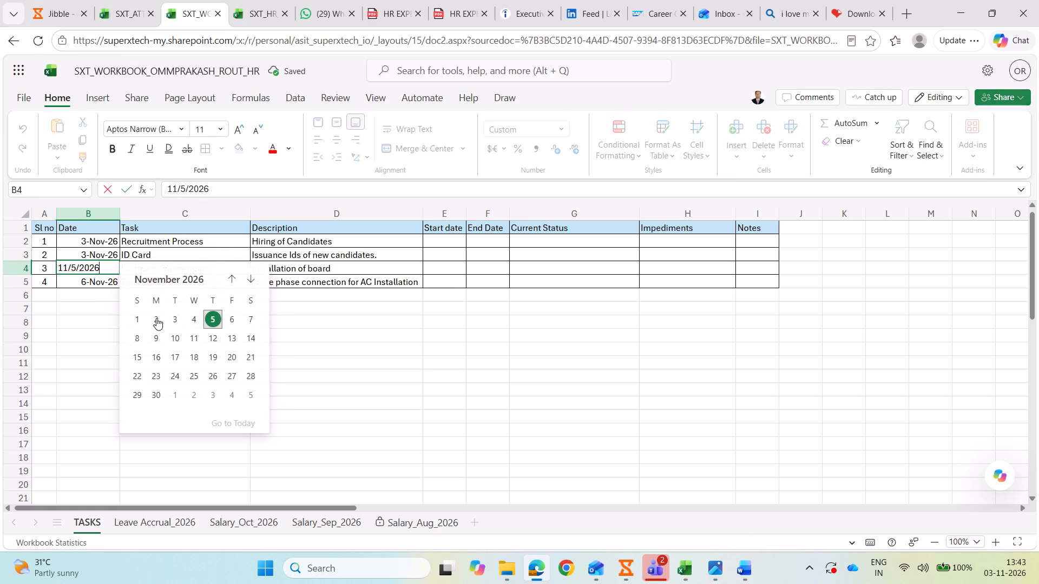
{"action": "left_click", "coordinate": [168, 318]}
{"action": "double_click", "coordinate": [86, 283]}
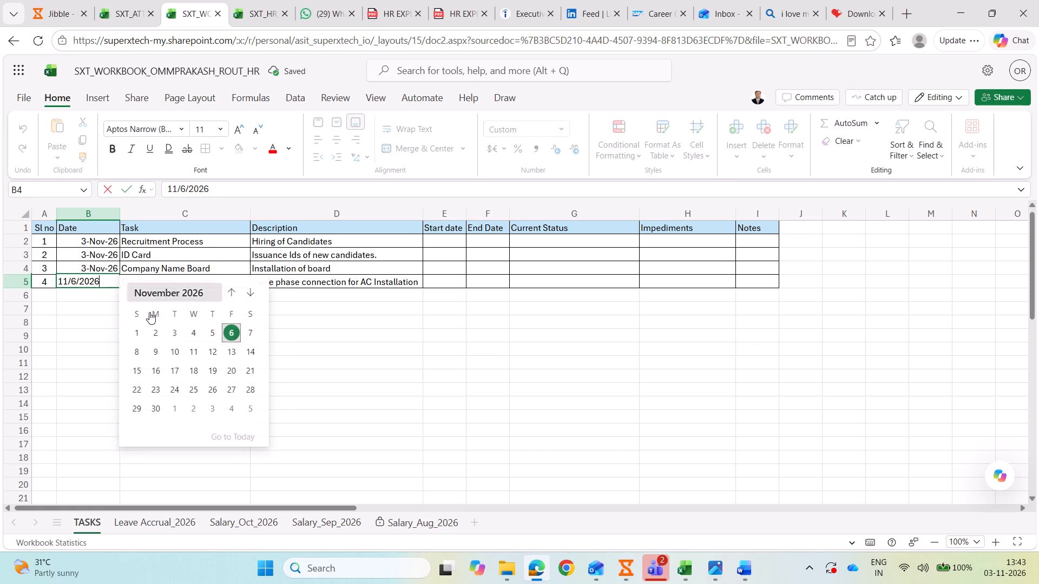
{"action": "left_click", "coordinate": [174, 326]}
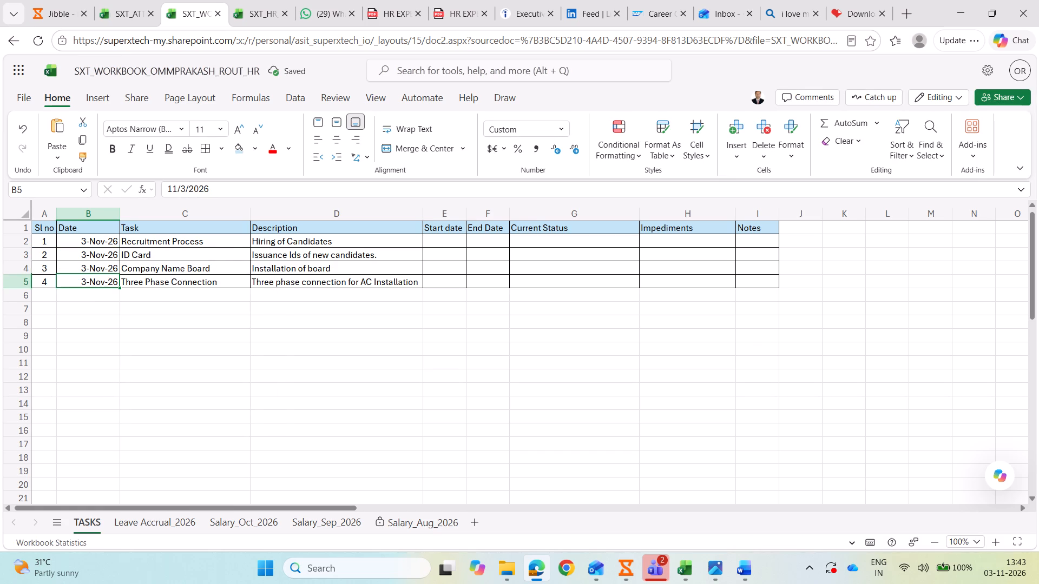
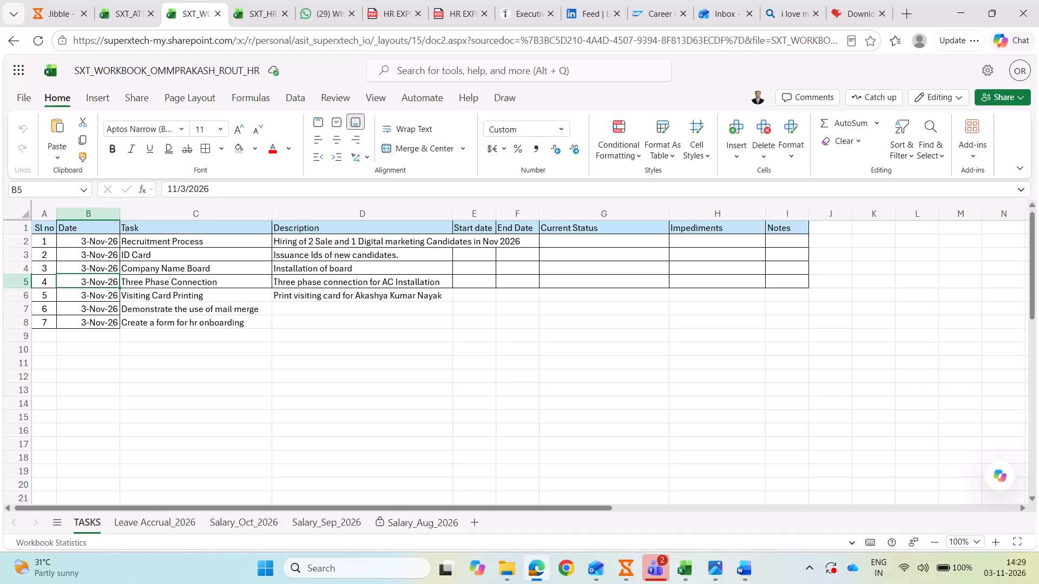
Apply all borders to cells C6:I8, the Task to Notes columns of task rows 5 to 7.
{"action": "left_click_drag", "start_coordinate": [131, 296], "coordinate": [486, 336]}
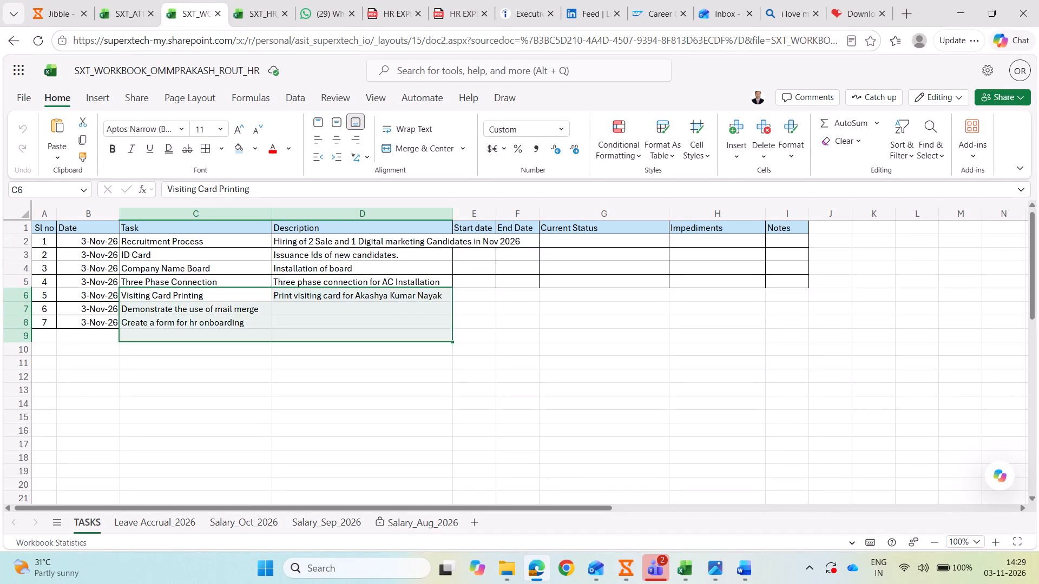
{"action": "left_click_drag", "start_coordinate": [486, 336], "coordinate": [807, 328]}
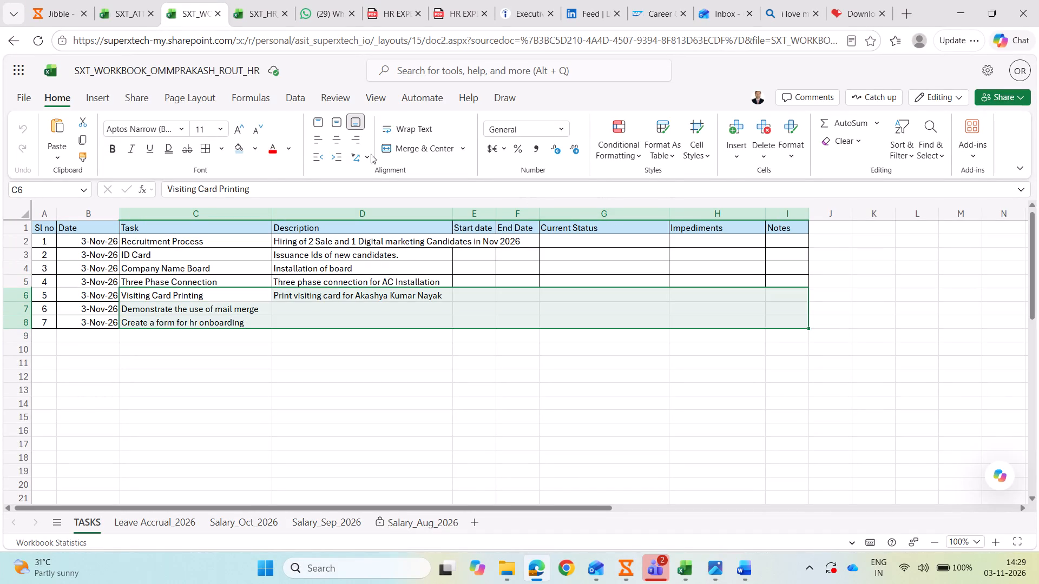
{"action": "left_click", "coordinate": [203, 145]}
{"action": "left_click", "coordinate": [359, 357]}
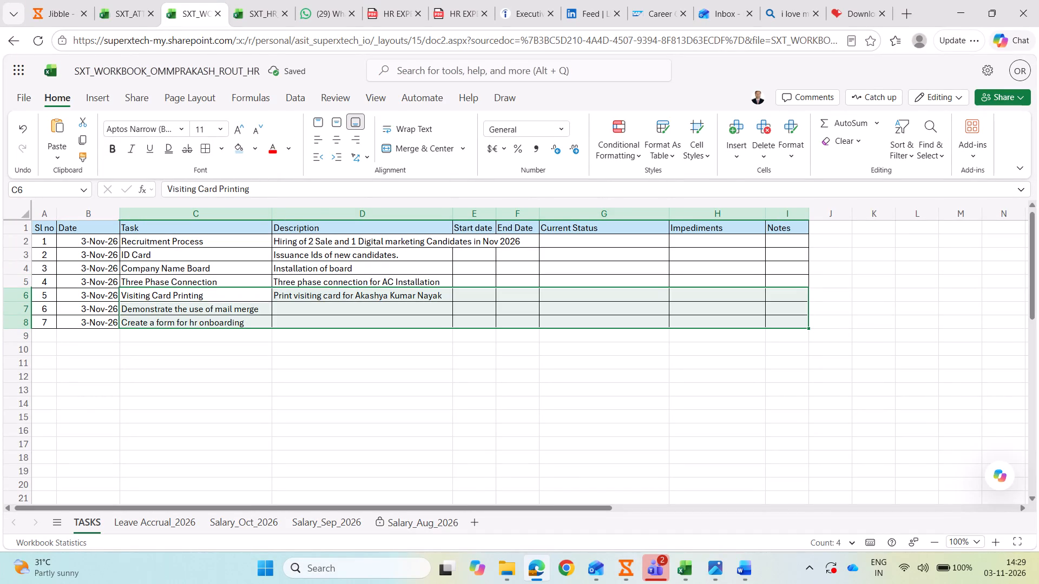
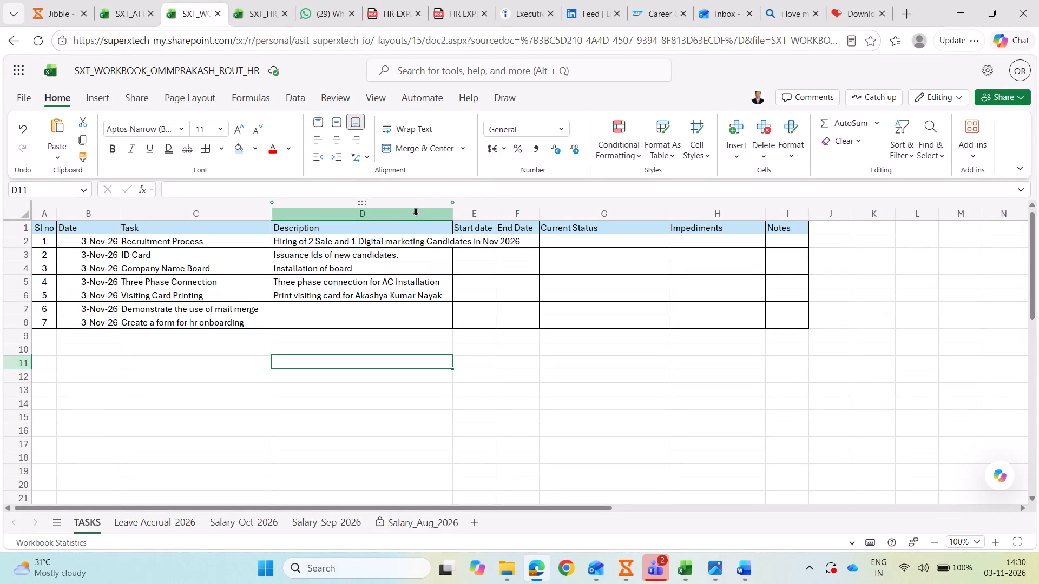
Auto-fit the Description column's width to its longest entry in the TASKS sheet.
{"action": "double_click", "coordinate": [452, 215]}
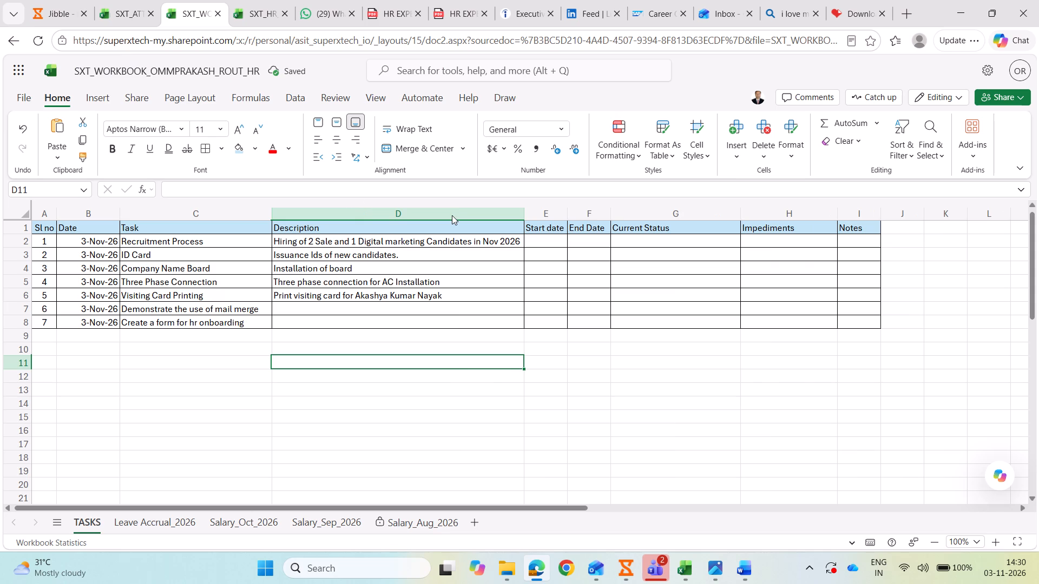
{"action": "left_click", "coordinate": [605, 396]}
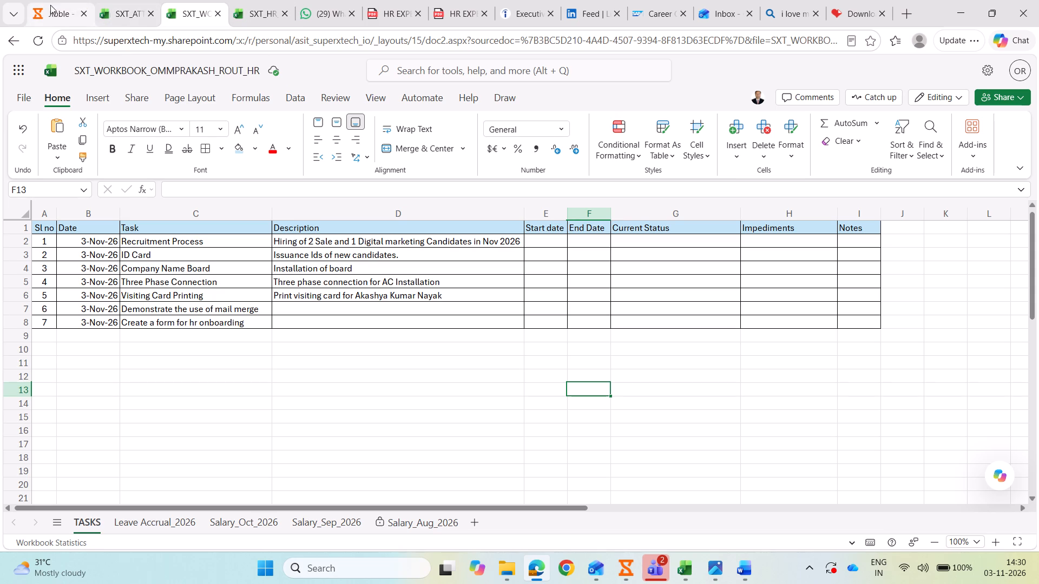
Switch to the SXT_ATTENDANCE SHEET_2026 workbook to view the NOV'26 attendance sheet.
{"action": "left_click", "coordinate": [124, 12]}
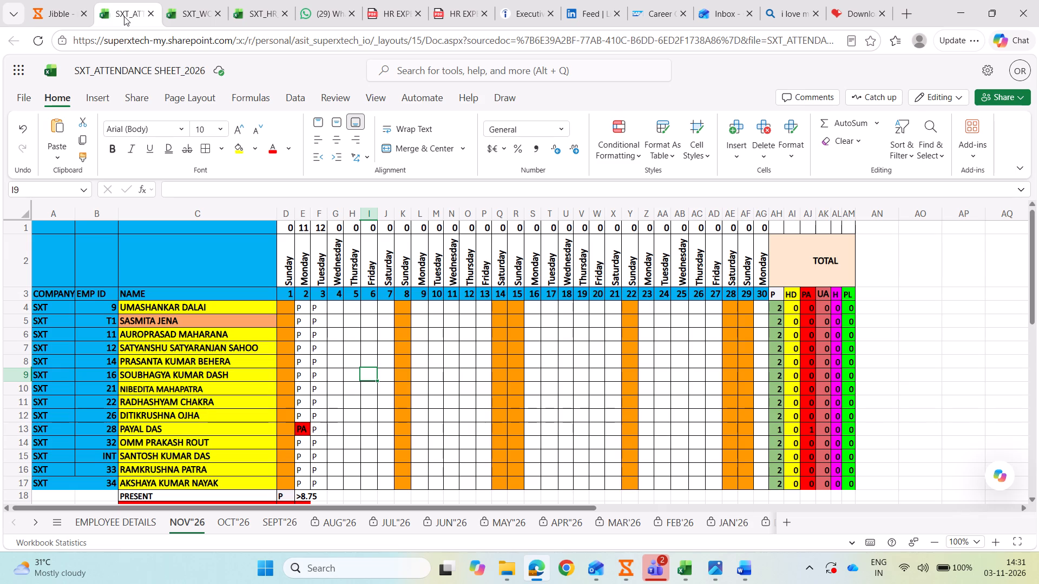